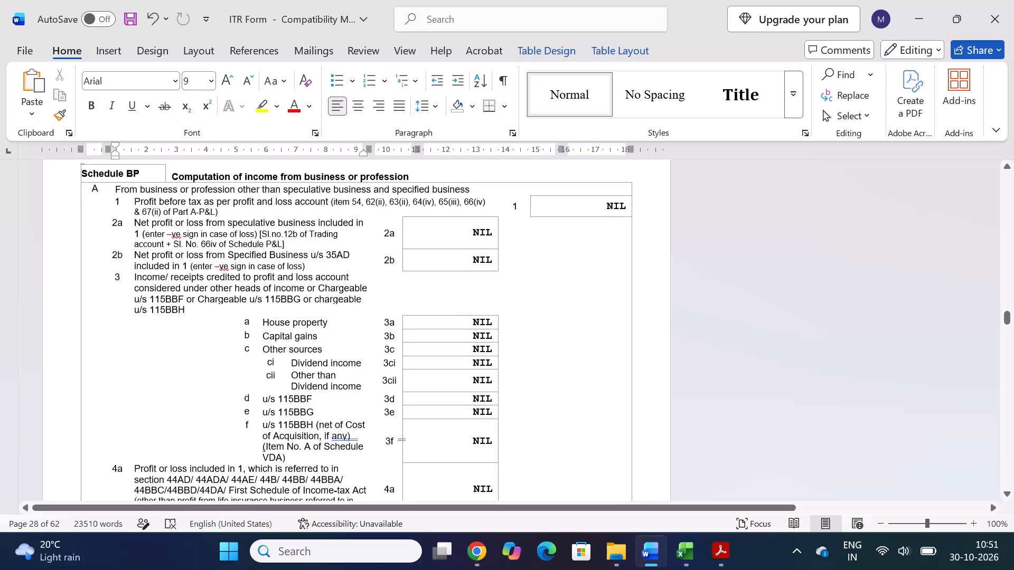
Highlight the Schedule BP heading row, "Computation of income from business or profession", in yellow.
{"action": "scroll", "coordinate": [499, 299], "scroll_direction": "down", "scroll_amount": 4}
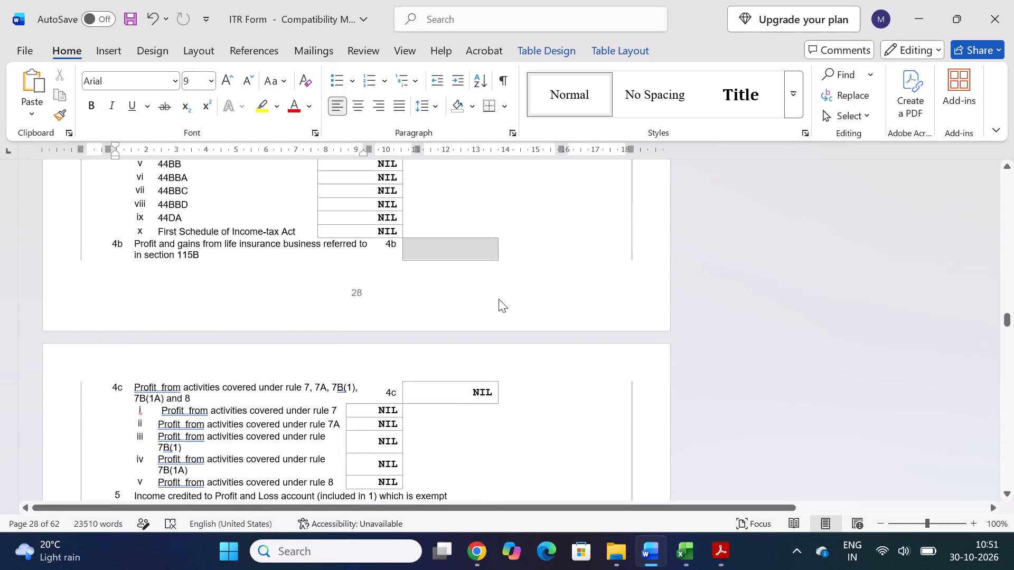
{"action": "scroll", "coordinate": [499, 299], "scroll_direction": "down", "scroll_amount": 4}
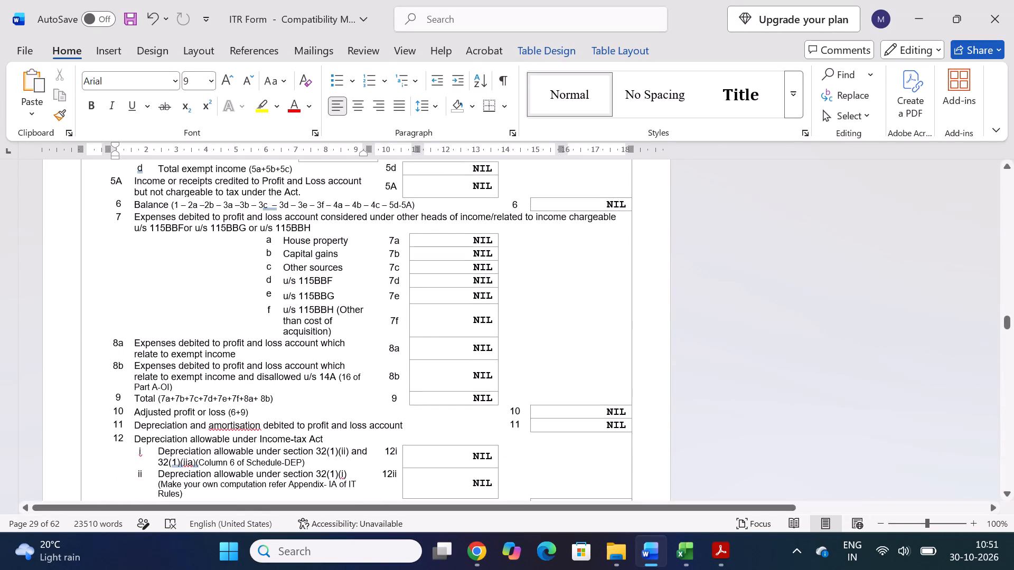
{"action": "scroll", "coordinate": [499, 299], "scroll_direction": "down", "scroll_amount": 2}
{"action": "scroll", "coordinate": [499, 299], "scroll_direction": "up", "scroll_amount": 3}
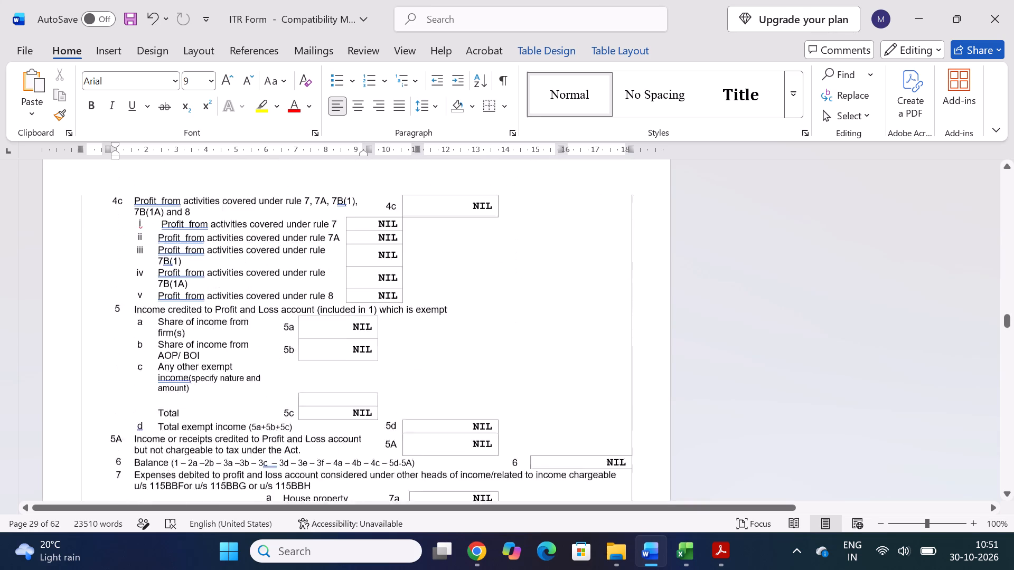
{"action": "scroll", "coordinate": [499, 299], "scroll_direction": "up", "scroll_amount": 5}
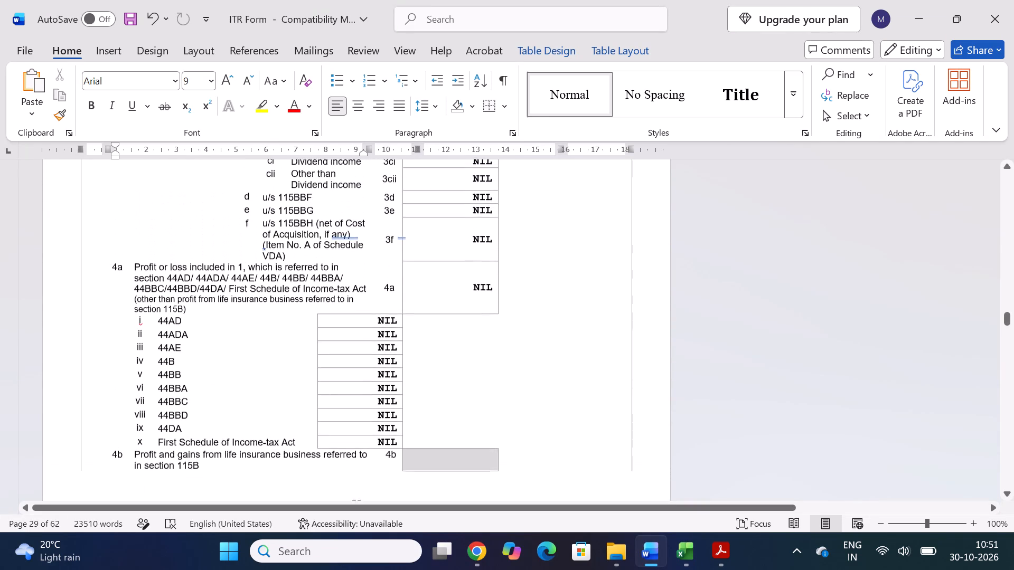
{"action": "scroll", "coordinate": [499, 299], "scroll_direction": "up", "scroll_amount": 3}
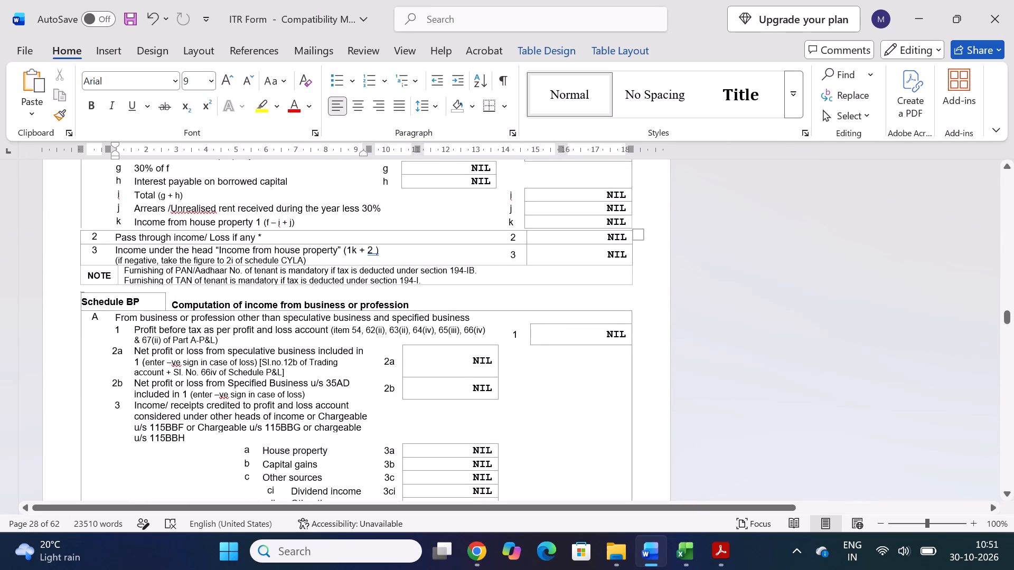
{"action": "left_click_drag", "start_coordinate": [476, 303], "coordinate": [62, 297]}
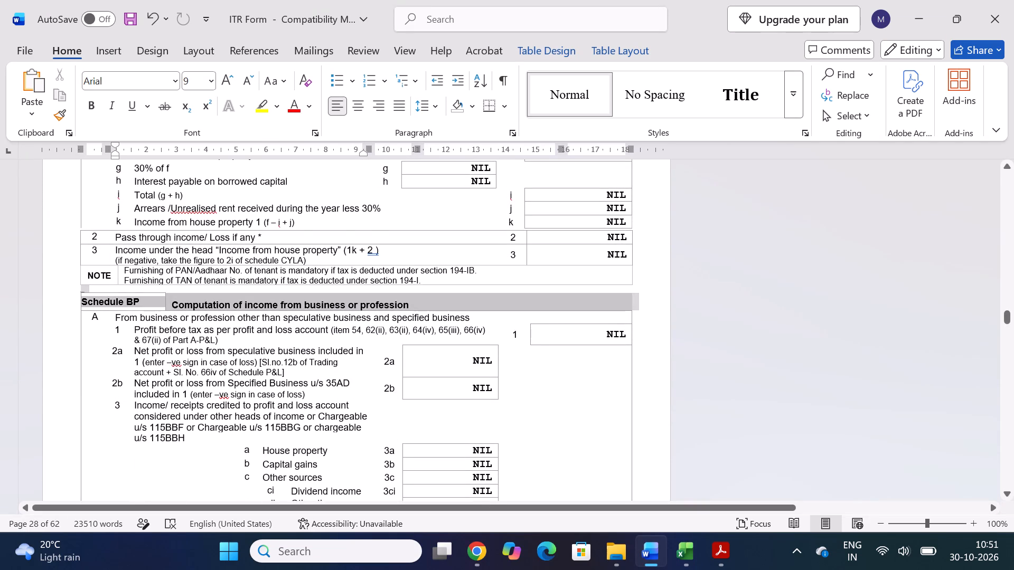
{"action": "left_click_drag", "start_coordinate": [62, 297], "coordinate": [125, 294]}
{"action": "left_click_drag", "start_coordinate": [125, 294], "coordinate": [87, 298]}
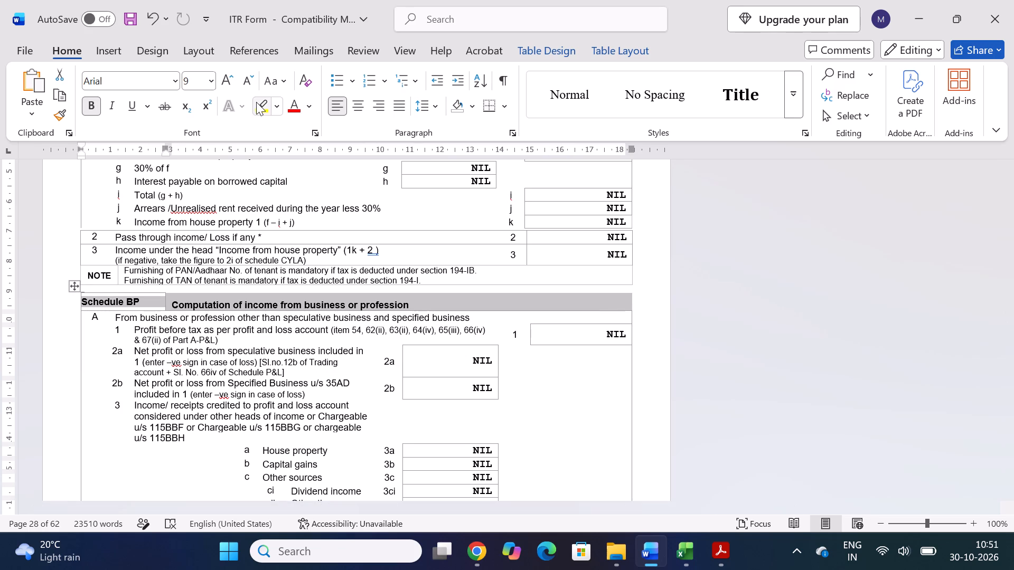
{"action": "left_click", "coordinate": [257, 104]}
Read through the rest of Schedule BP and the schedules after it, including Schedule DPM, as far as Schedule CG.
{"action": "scroll", "coordinate": [320, 353], "scroll_direction": "down", "scroll_amount": 2}
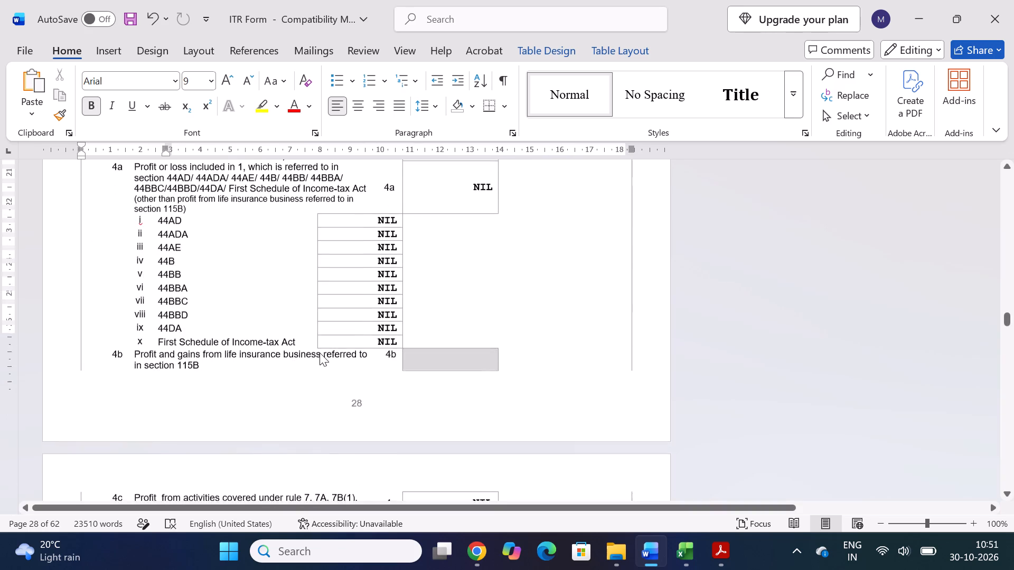
{"action": "scroll", "coordinate": [320, 353], "scroll_direction": "down", "scroll_amount": 4}
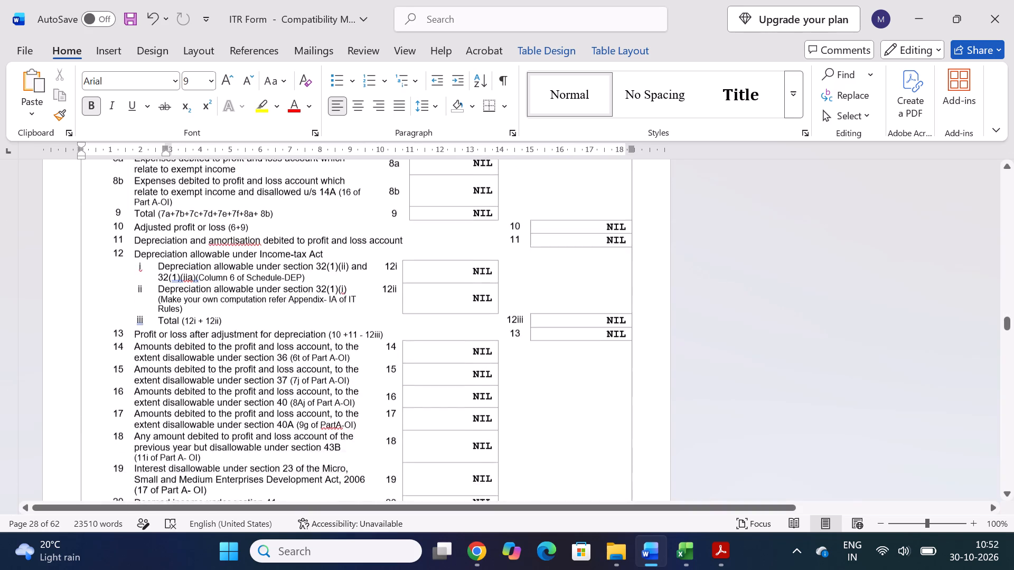
{"action": "scroll", "coordinate": [320, 353], "scroll_direction": "down", "scroll_amount": 4}
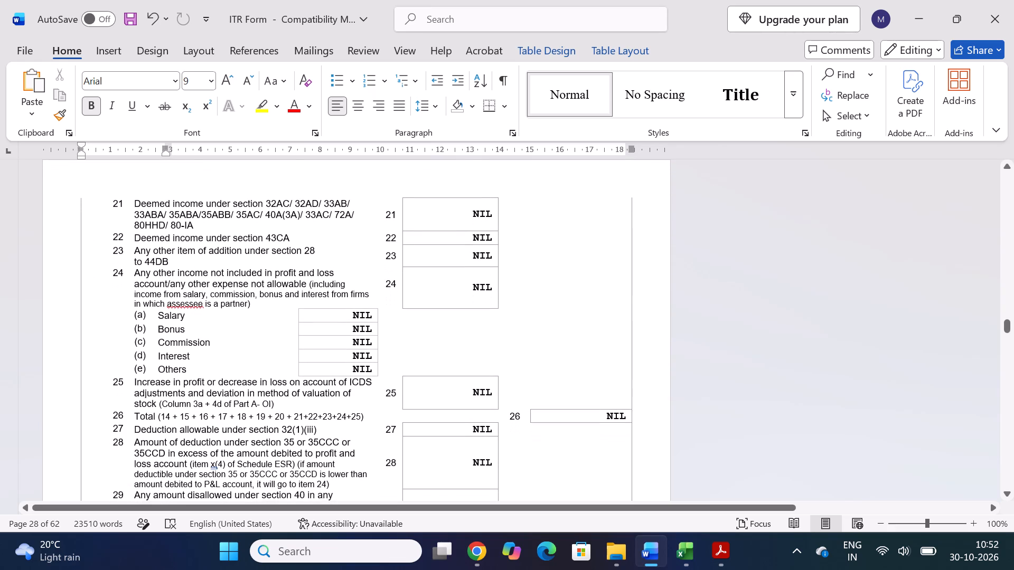
{"action": "scroll", "coordinate": [320, 353], "scroll_direction": "down", "scroll_amount": 6}
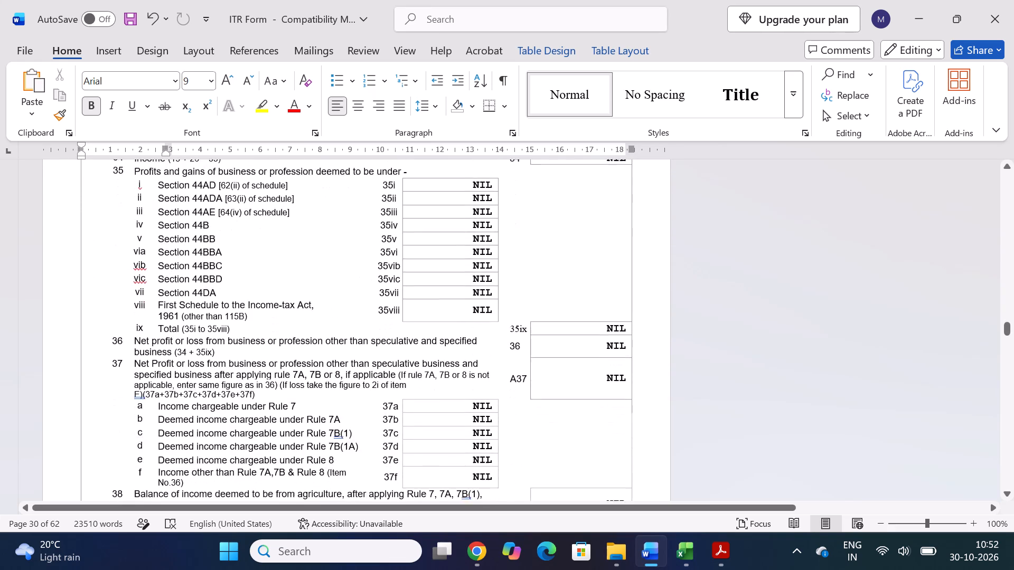
{"action": "scroll", "coordinate": [320, 353], "scroll_direction": "down", "scroll_amount": 3}
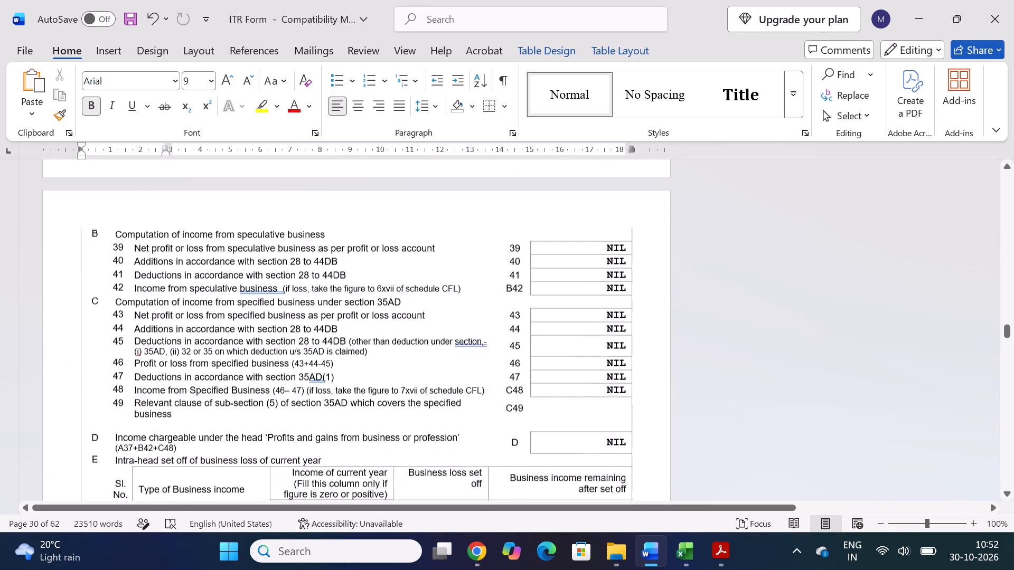
{"action": "scroll", "coordinate": [320, 353], "scroll_direction": "down", "scroll_amount": 4}
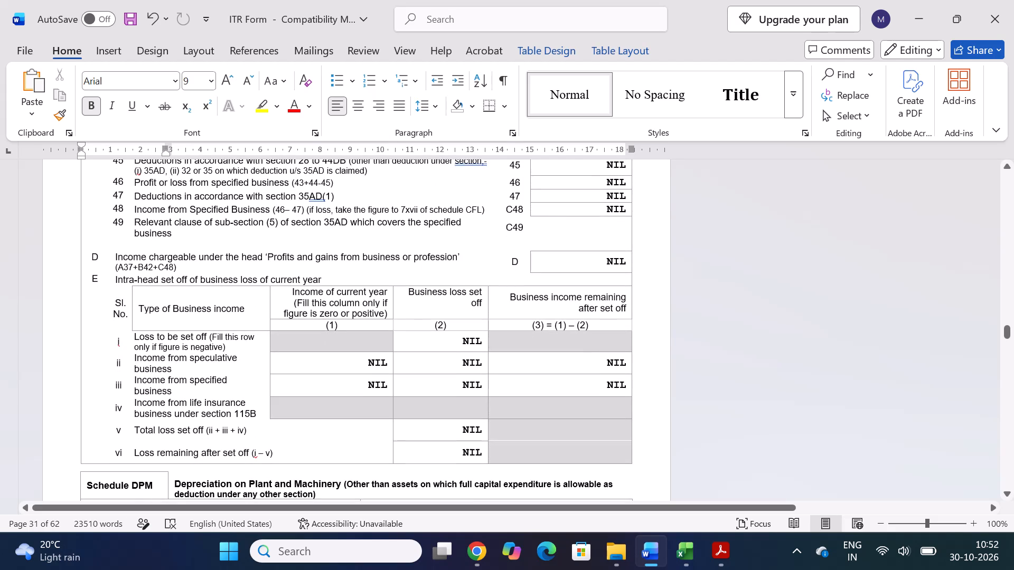
{"action": "scroll", "coordinate": [320, 353], "scroll_direction": "down", "scroll_amount": 2}
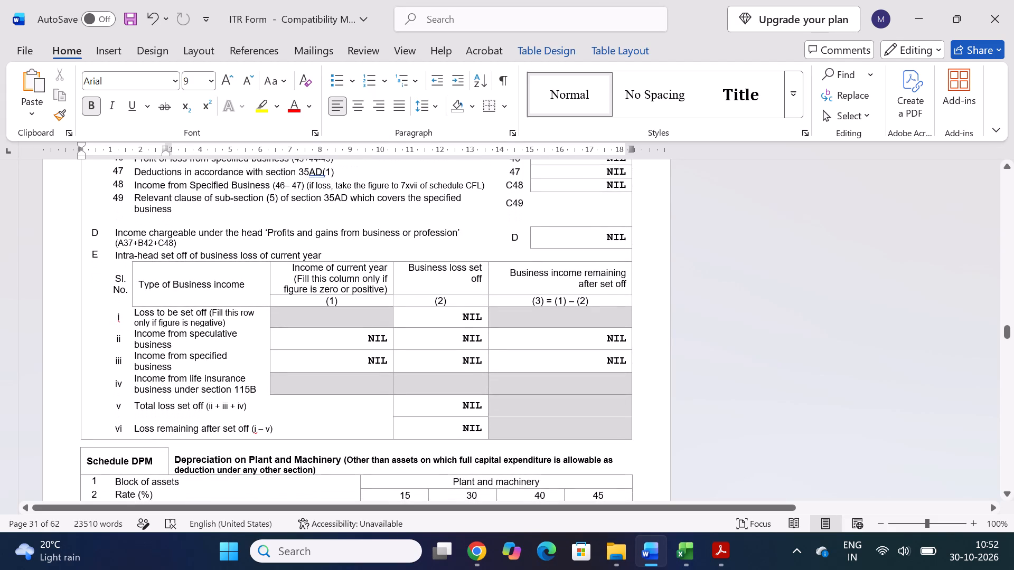
{"action": "scroll", "coordinate": [320, 353], "scroll_direction": "down", "scroll_amount": 4}
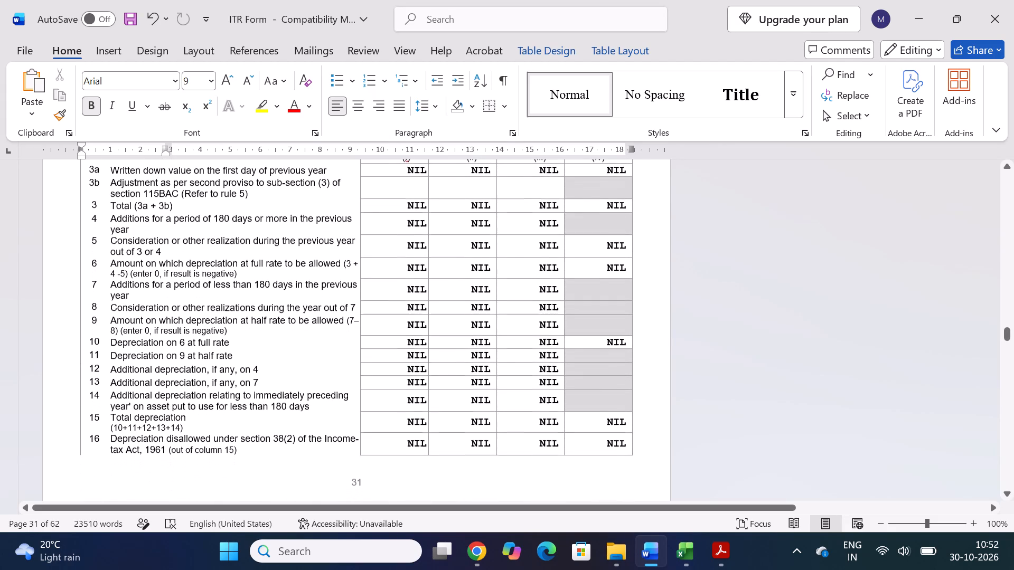
{"action": "left_click", "coordinate": [320, 353]}
{"action": "scroll", "coordinate": [320, 353], "scroll_direction": "down", "scroll_amount": 7}
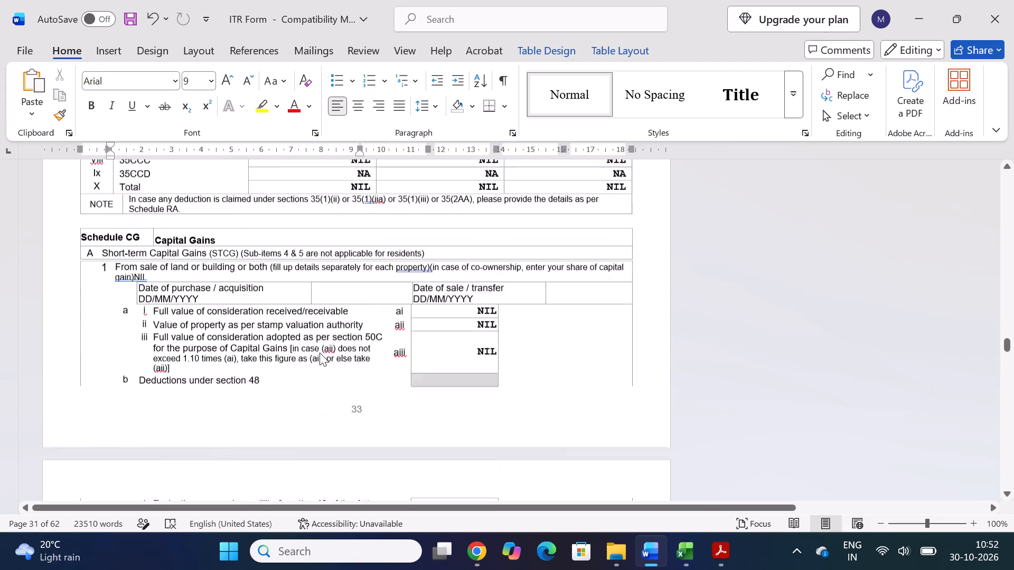
Examine Schedule CG's short-term capital gains items 1 to 3, covering immovable property, slump sale and STT-paid equity shares.
{"action": "scroll", "coordinate": [320, 353], "scroll_direction": "down", "scroll_amount": 1}
{"action": "scroll", "coordinate": [320, 353], "scroll_direction": "up", "scroll_amount": 1}
{"action": "scroll", "coordinate": [320, 353], "scroll_direction": "down", "scroll_amount": 2}
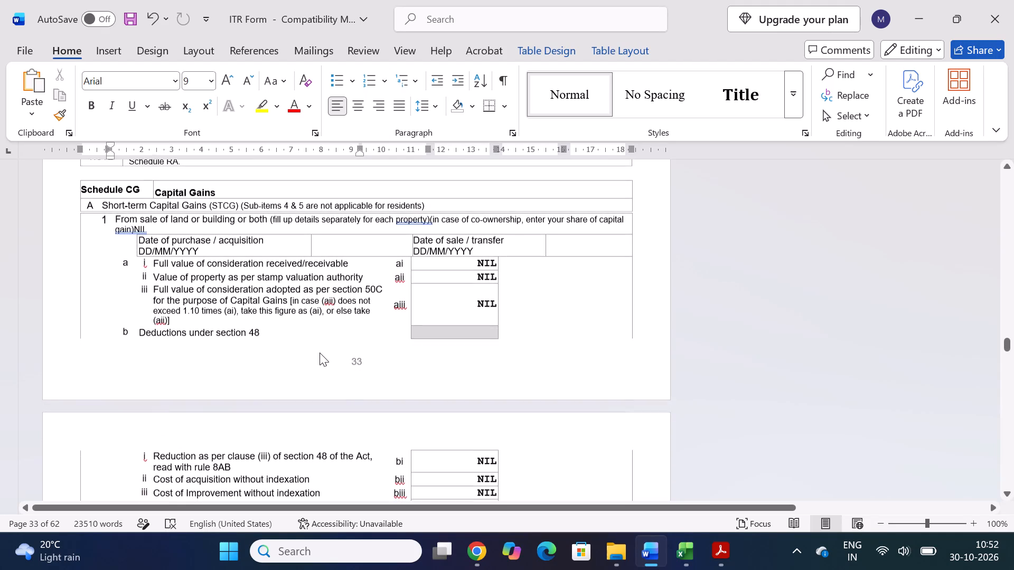
{"action": "scroll", "coordinate": [320, 353], "scroll_direction": "down", "scroll_amount": 3}
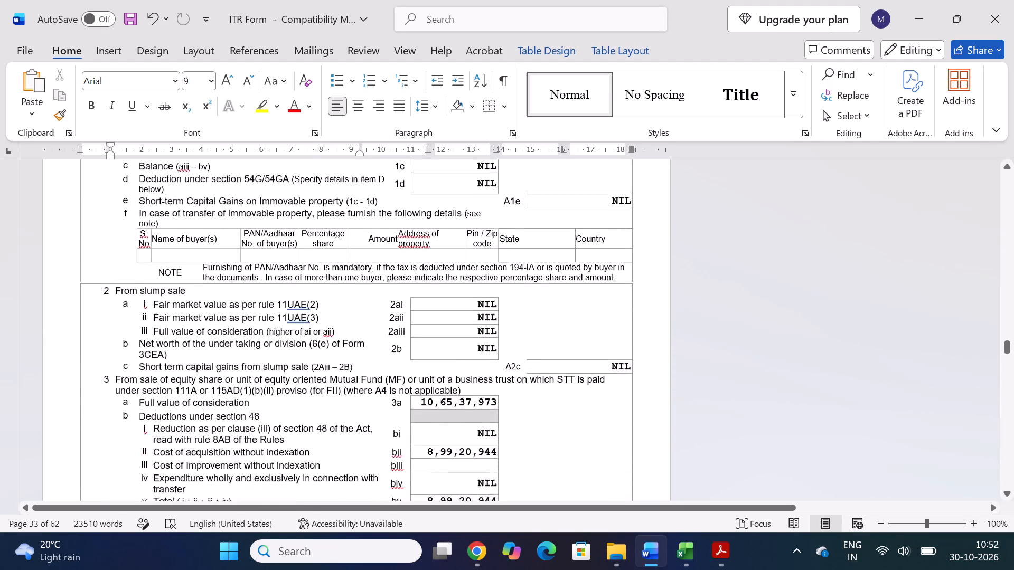
{"action": "scroll", "coordinate": [320, 353], "scroll_direction": "down", "scroll_amount": 1}
{"action": "scroll", "coordinate": [320, 353], "scroll_direction": "up", "scroll_amount": 1}
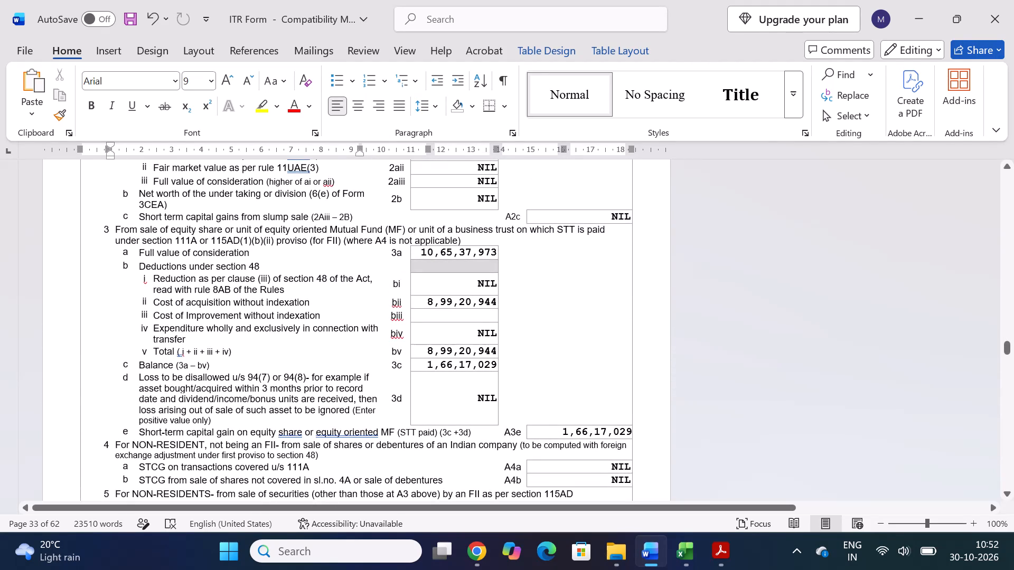
{"action": "scroll", "coordinate": [320, 353], "scroll_direction": "up", "scroll_amount": 1}
{"action": "scroll", "coordinate": [320, 353], "scroll_direction": "down", "scroll_amount": 1}
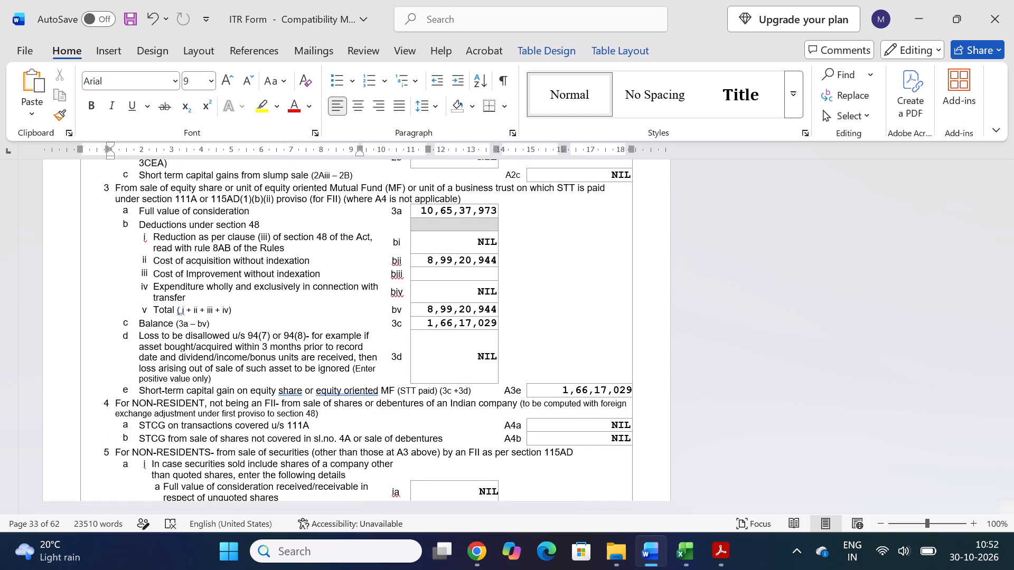
Examine short-term capital gains items 4 to 10, selecting the item 6c balance figure, up to the start of the long-term section.
{"action": "scroll", "coordinate": [320, 353], "scroll_direction": "down", "scroll_amount": 3}
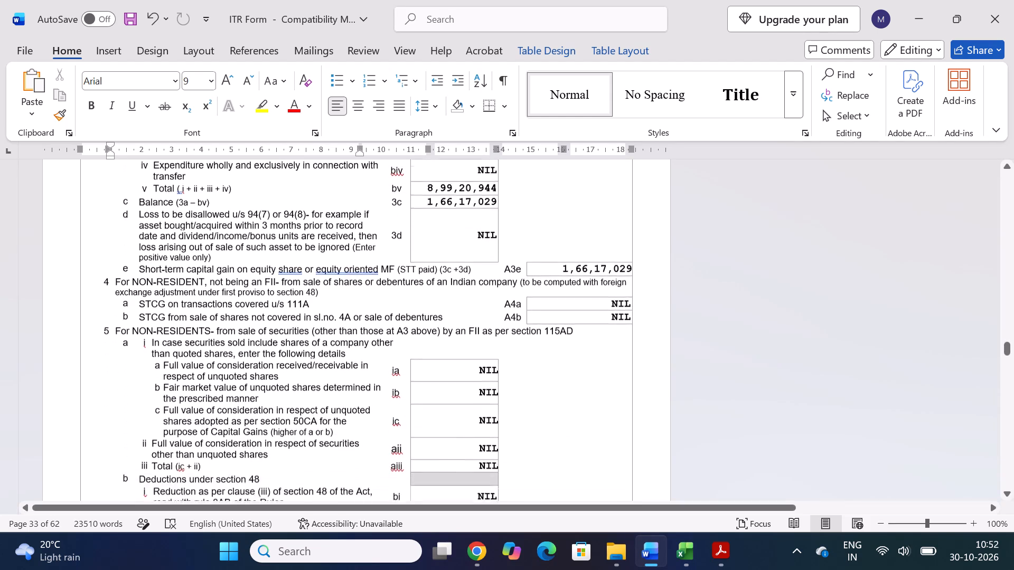
{"action": "scroll", "coordinate": [320, 353], "scroll_direction": "down", "scroll_amount": 3}
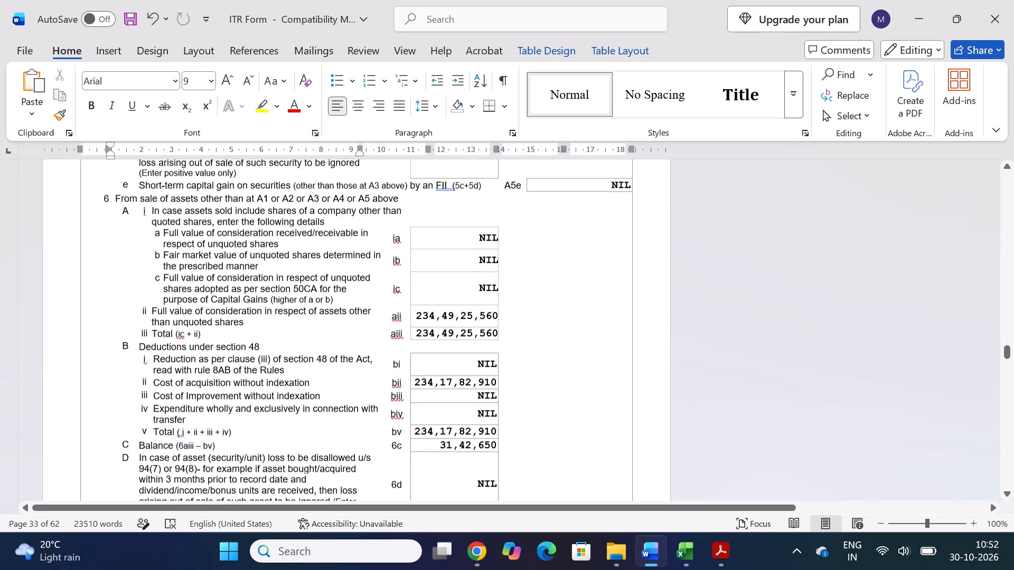
{"action": "scroll", "coordinate": [320, 353], "scroll_direction": "down", "scroll_amount": 1}
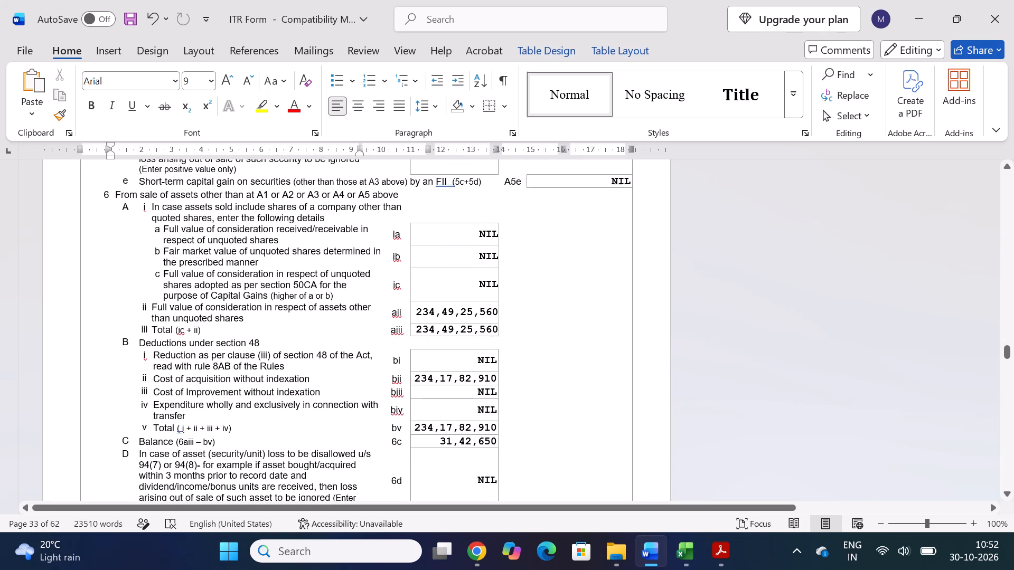
{"action": "scroll", "coordinate": [330, 342], "scroll_direction": "down", "scroll_amount": 1}
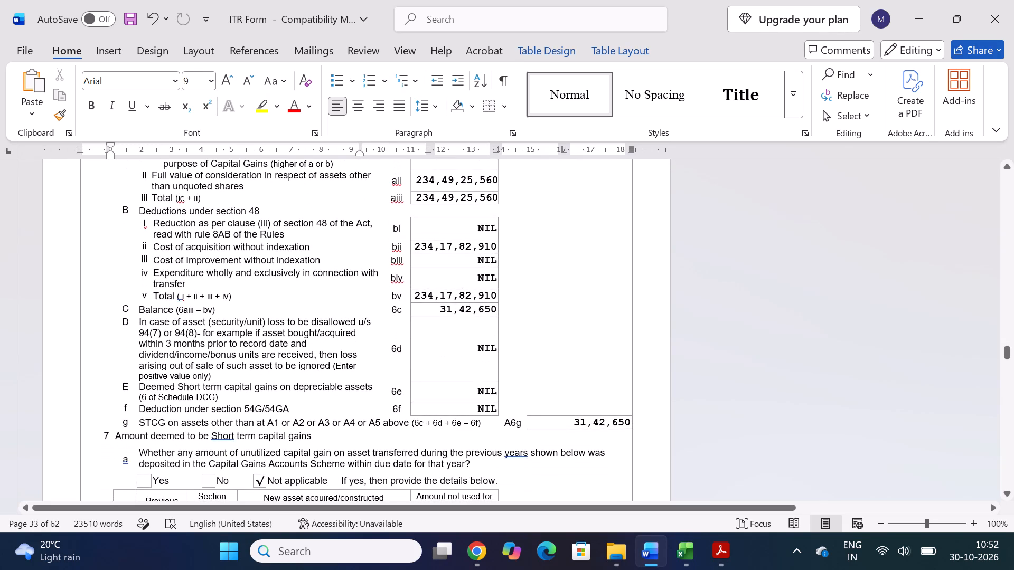
{"action": "scroll", "coordinate": [330, 342], "scroll_direction": "down", "scroll_amount": 1}
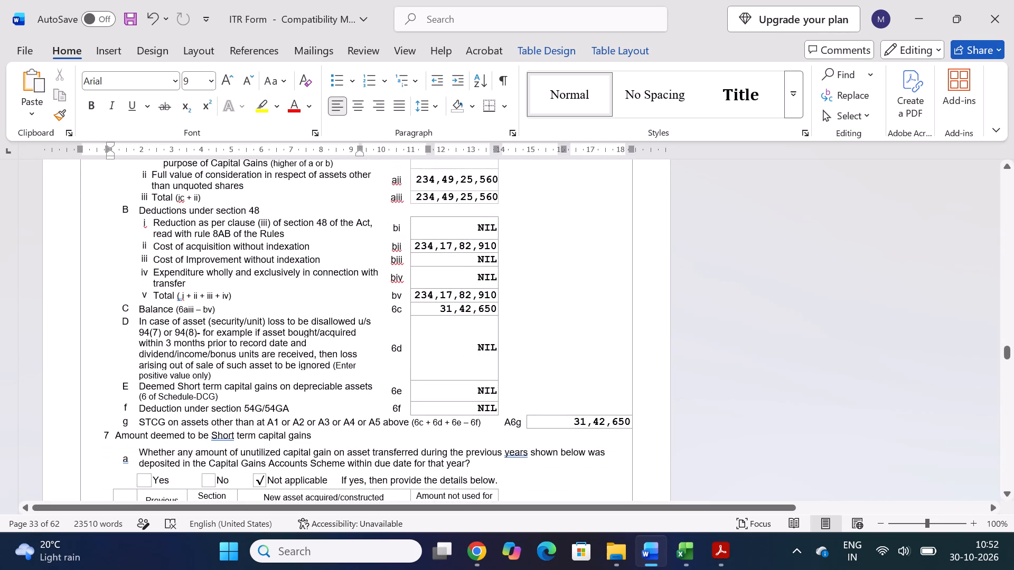
{"action": "scroll", "coordinate": [330, 342], "scroll_direction": "down", "scroll_amount": 1}
{"action": "left_click_drag", "start_coordinate": [439, 289], "coordinate": [498, 291]}
{"action": "left_click", "coordinate": [498, 291]}
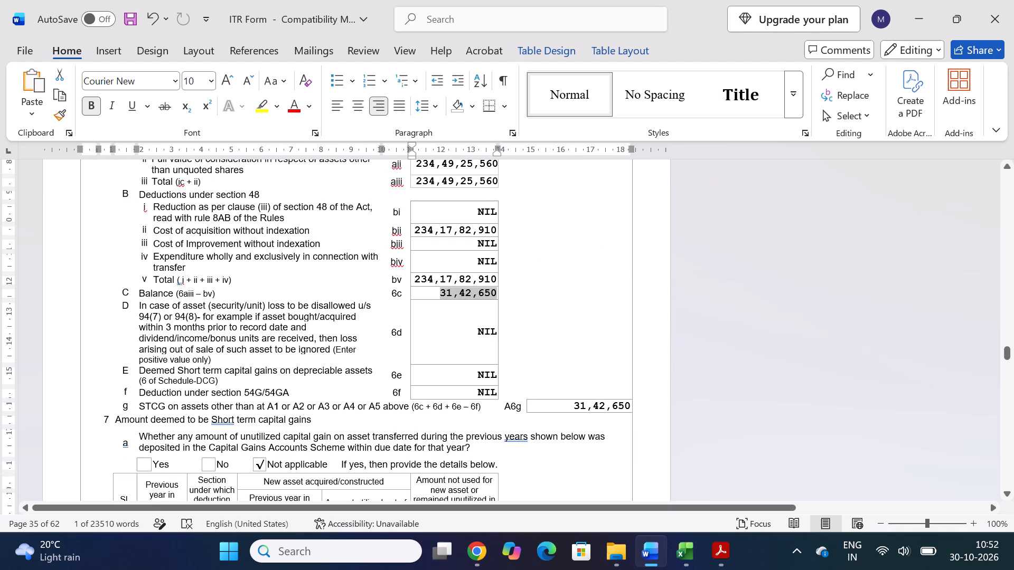
{"action": "scroll", "coordinate": [514, 367], "scroll_direction": "down", "scroll_amount": 1}
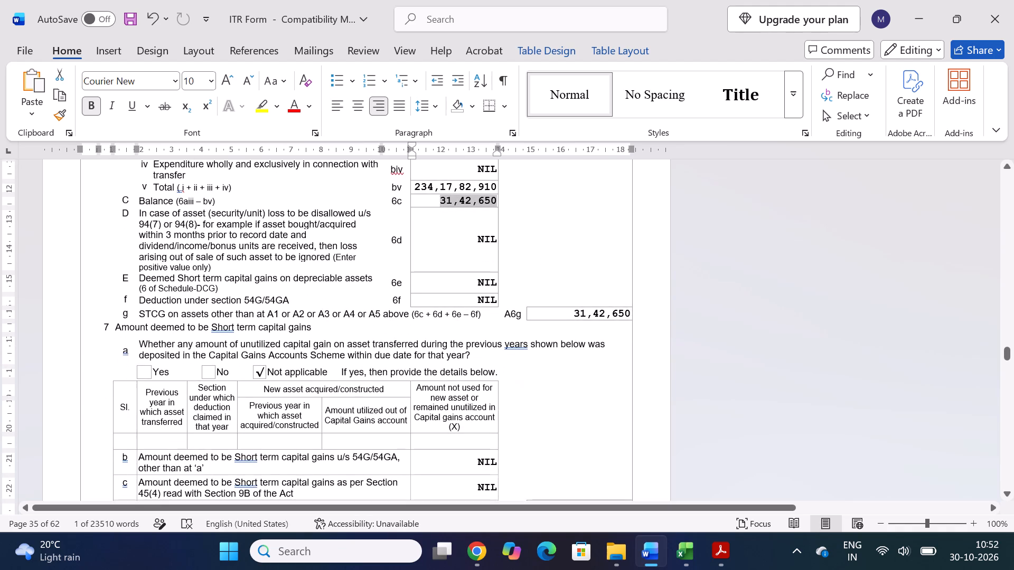
{"action": "scroll", "coordinate": [514, 367], "scroll_direction": "down", "scroll_amount": 1}
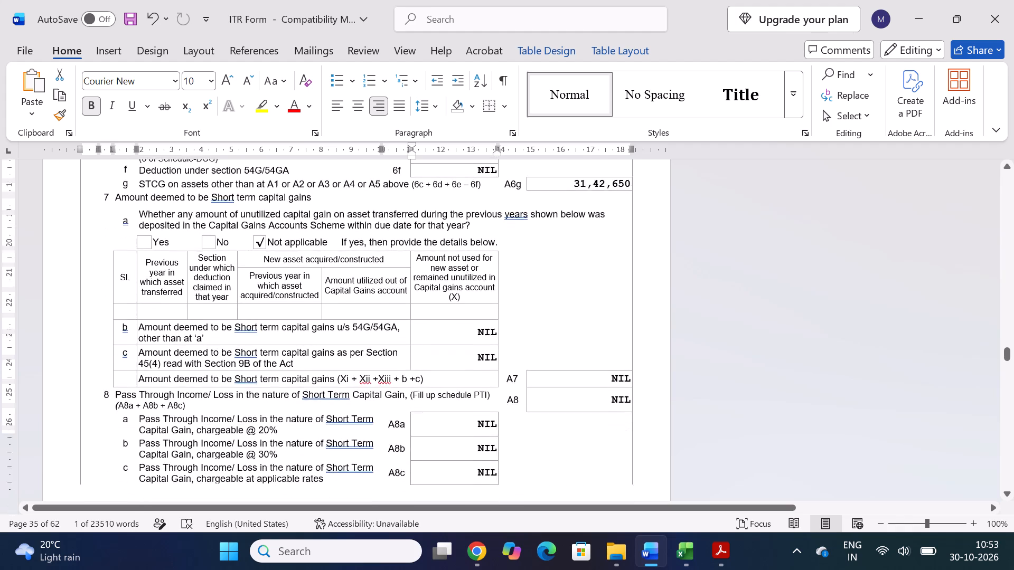
{"action": "scroll", "coordinate": [514, 367], "scroll_direction": "down", "scroll_amount": 3}
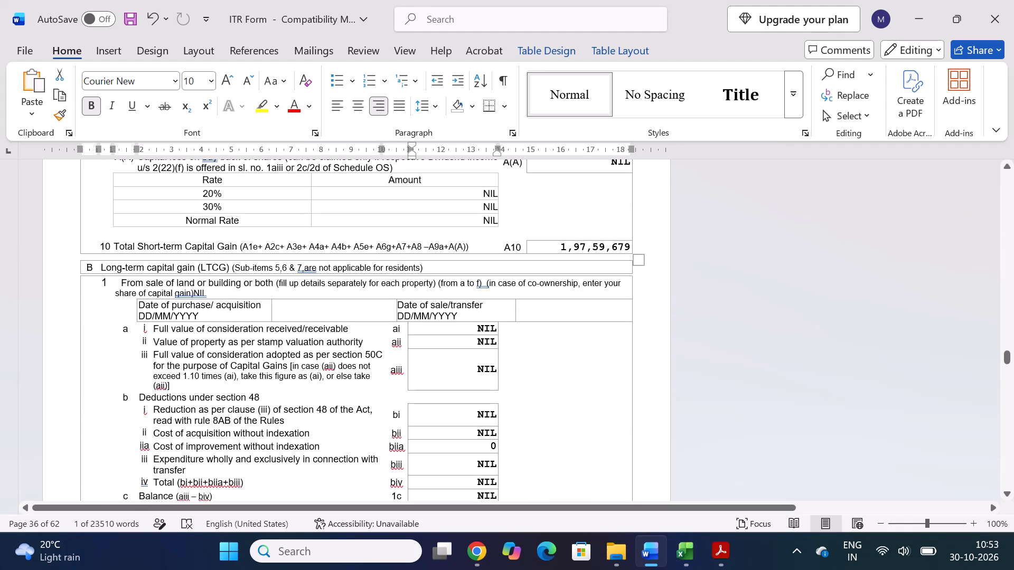
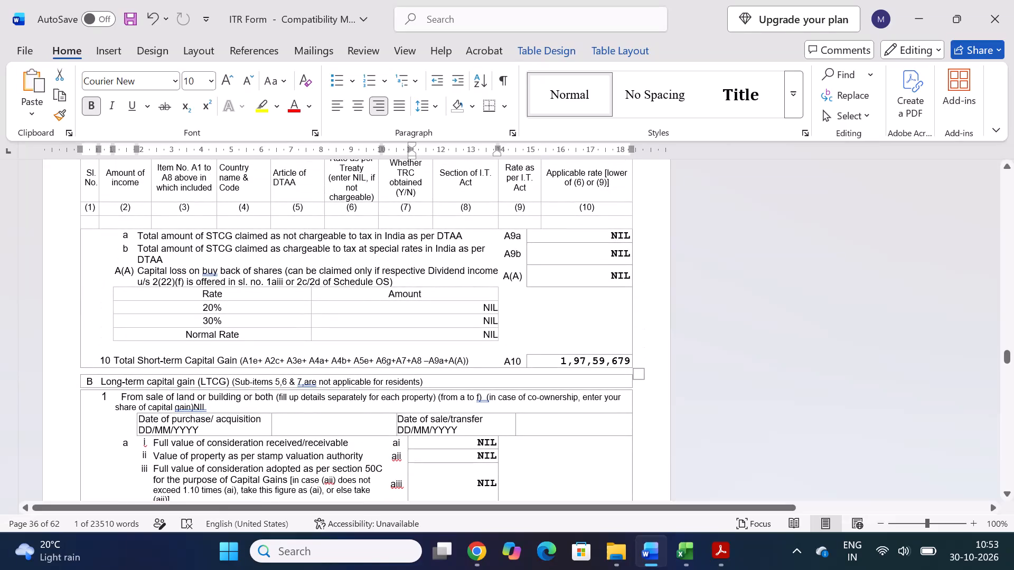
Look back through Schedule CG's short-term capital gains items, from the item 10 total back up to item 3 on STT-paid equity shares.
{"action": "scroll", "coordinate": [581, 424], "scroll_direction": "up", "scroll_amount": 3}
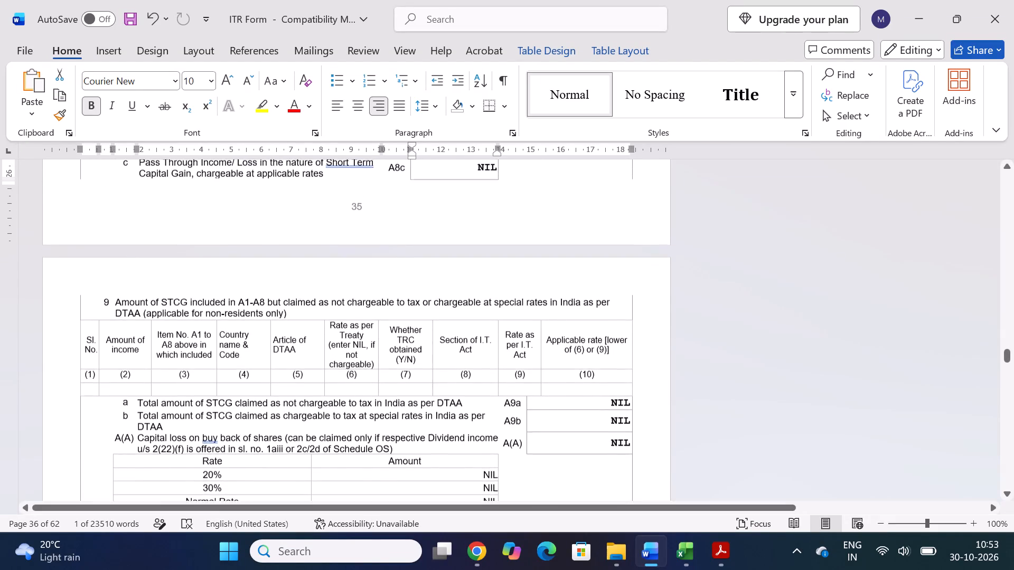
{"action": "scroll", "coordinate": [581, 424], "scroll_direction": "up", "scroll_amount": 4}
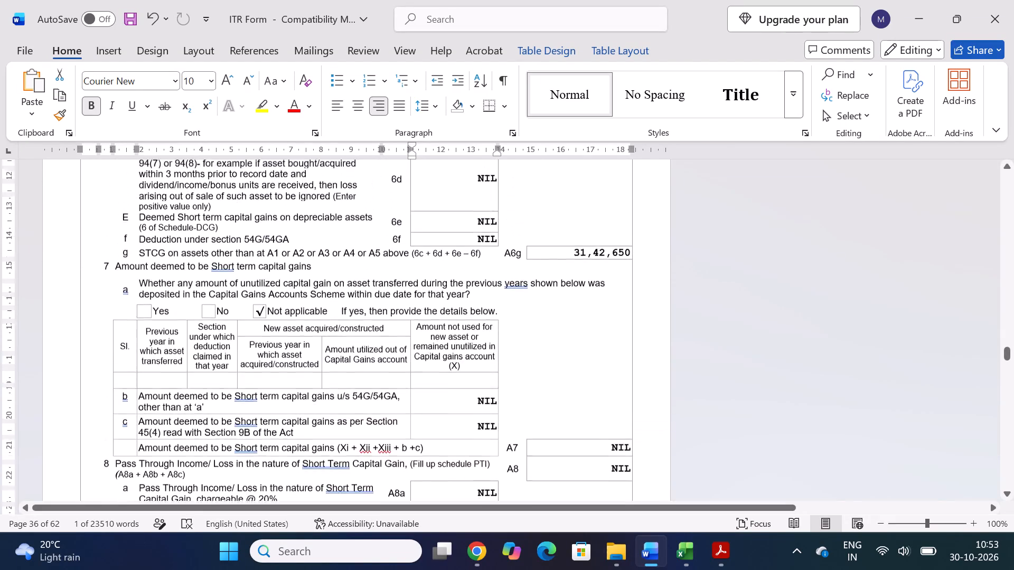
{"action": "scroll", "coordinate": [581, 424], "scroll_direction": "up", "scroll_amount": 2}
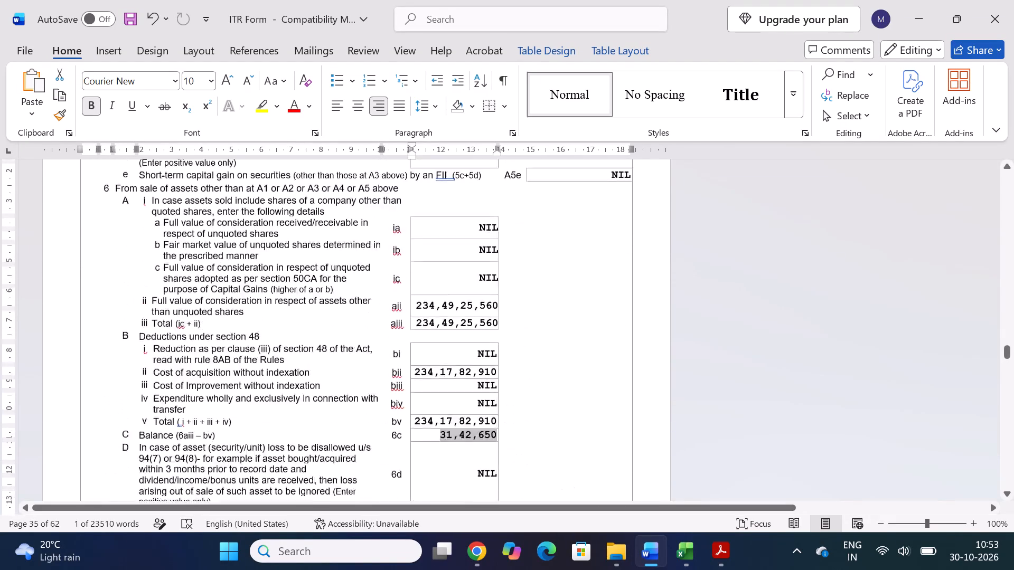
{"action": "scroll", "coordinate": [581, 424], "scroll_direction": "up", "scroll_amount": 5}
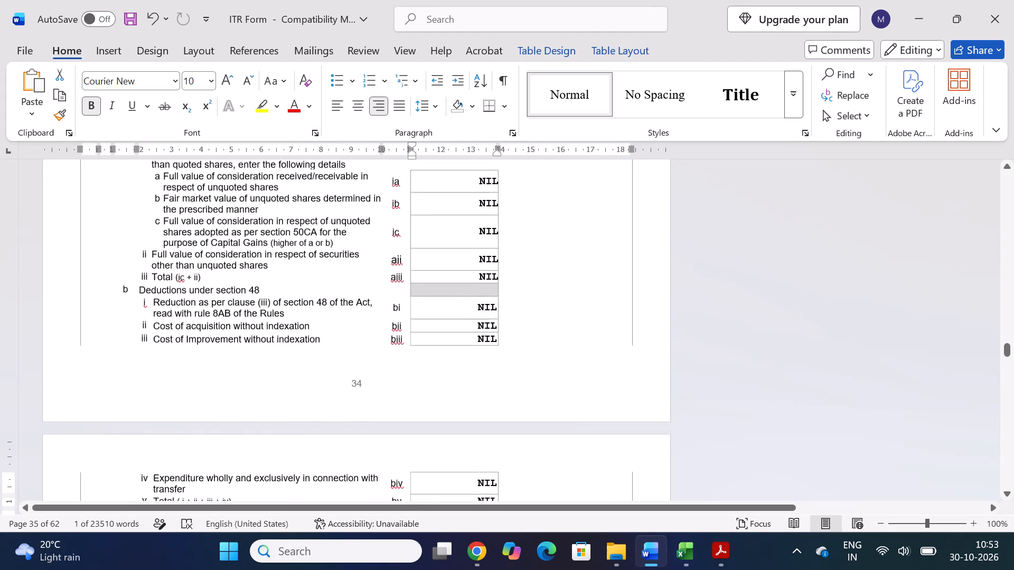
{"action": "scroll", "coordinate": [581, 424], "scroll_direction": "up", "scroll_amount": 1}
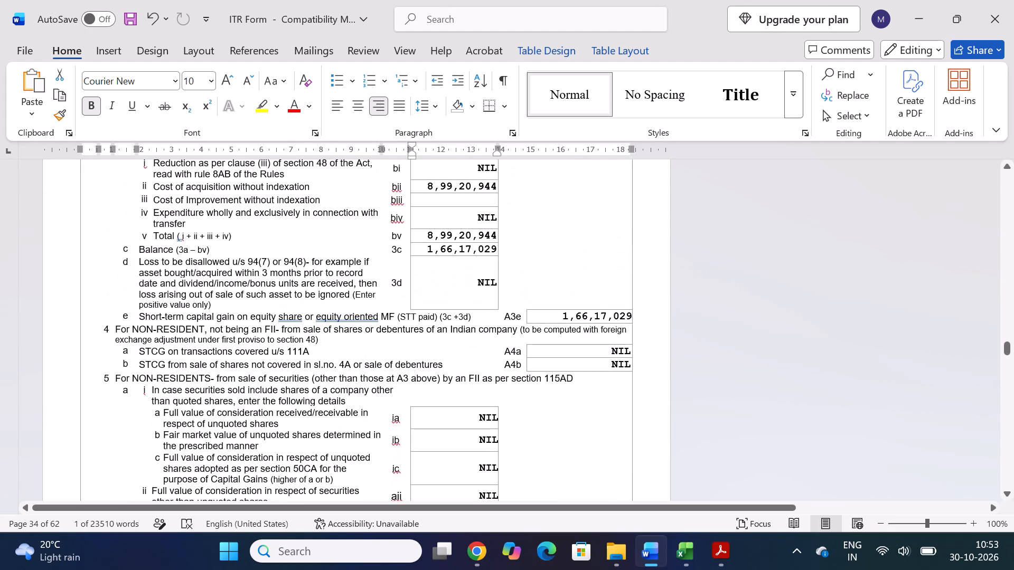
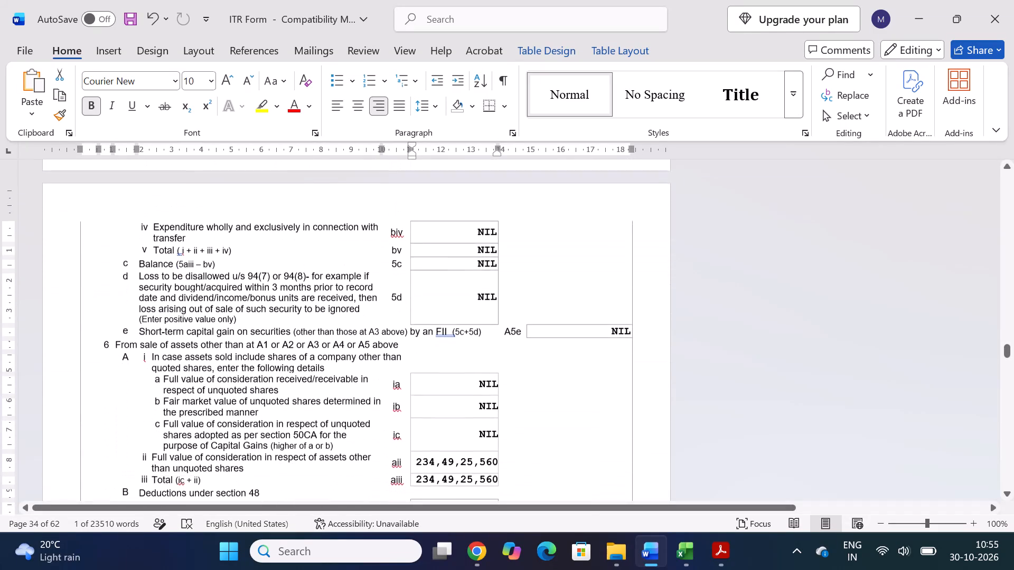
Highlight the item 10 Total Short-term Capital Gain amount (A10) in Schedule CG in yellow.
{"action": "scroll", "coordinate": [581, 424], "scroll_direction": "down", "scroll_amount": 1}
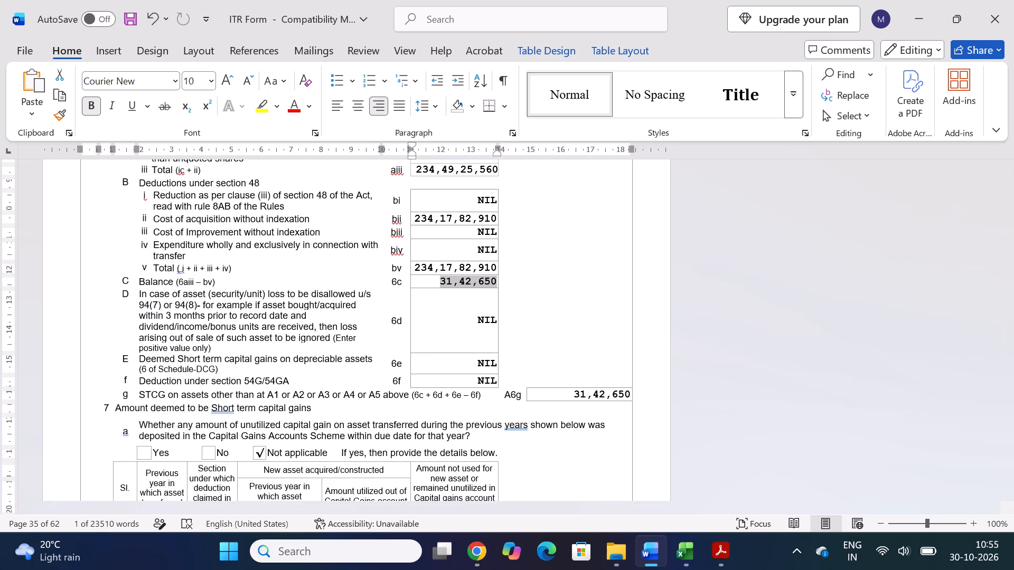
{"action": "scroll", "coordinate": [581, 422], "scroll_direction": "down", "scroll_amount": 1}
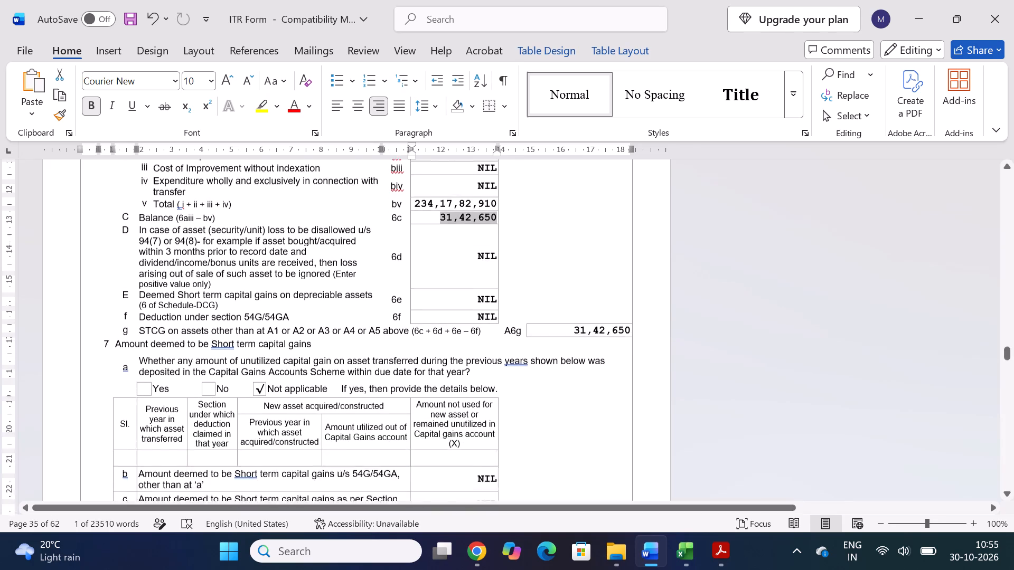
{"action": "scroll", "coordinate": [581, 421], "scroll_direction": "down", "scroll_amount": 4}
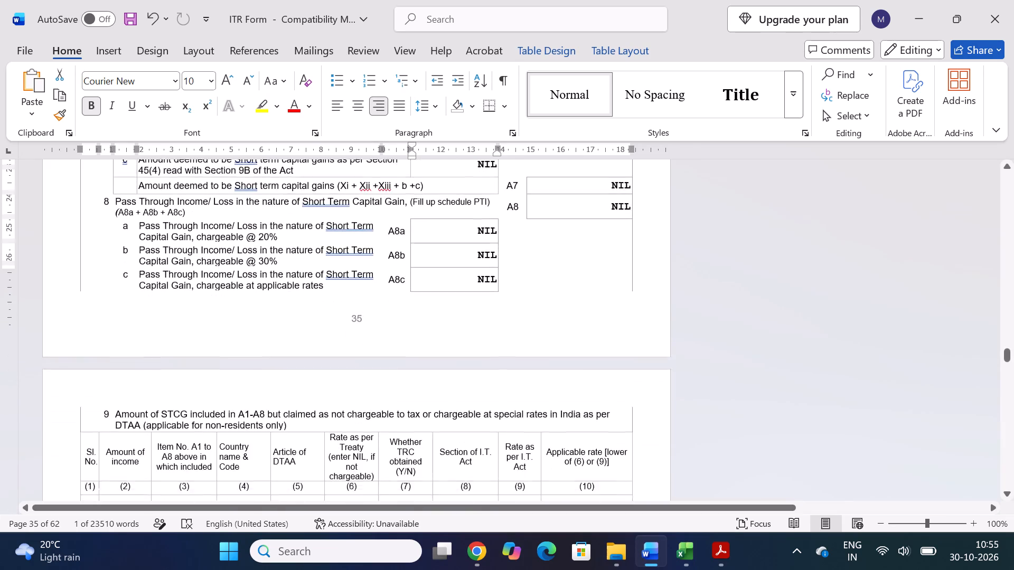
{"action": "scroll", "coordinate": [581, 421], "scroll_direction": "down", "scroll_amount": 3}
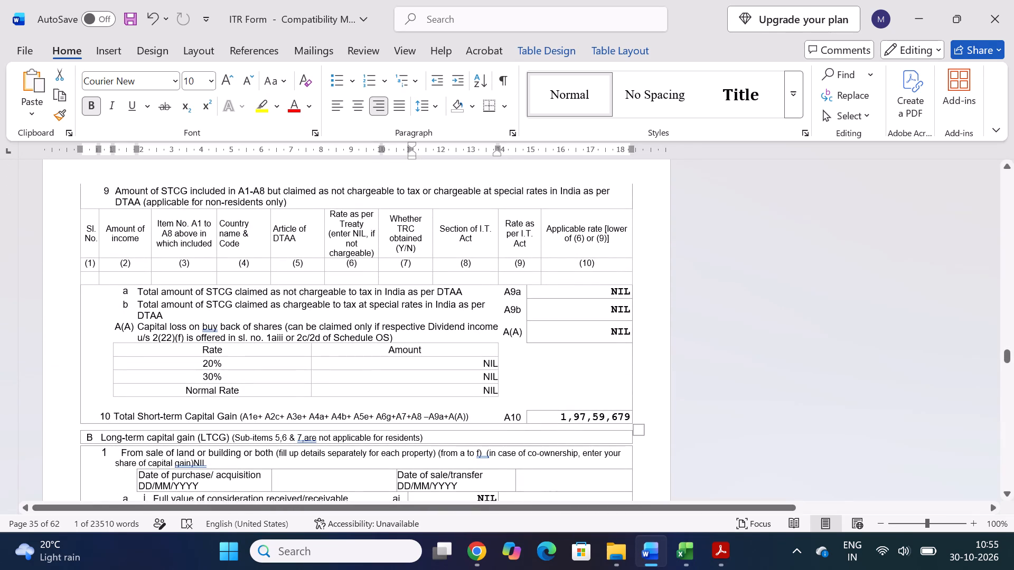
{"action": "left_click_drag", "start_coordinate": [542, 414], "coordinate": [617, 420]}
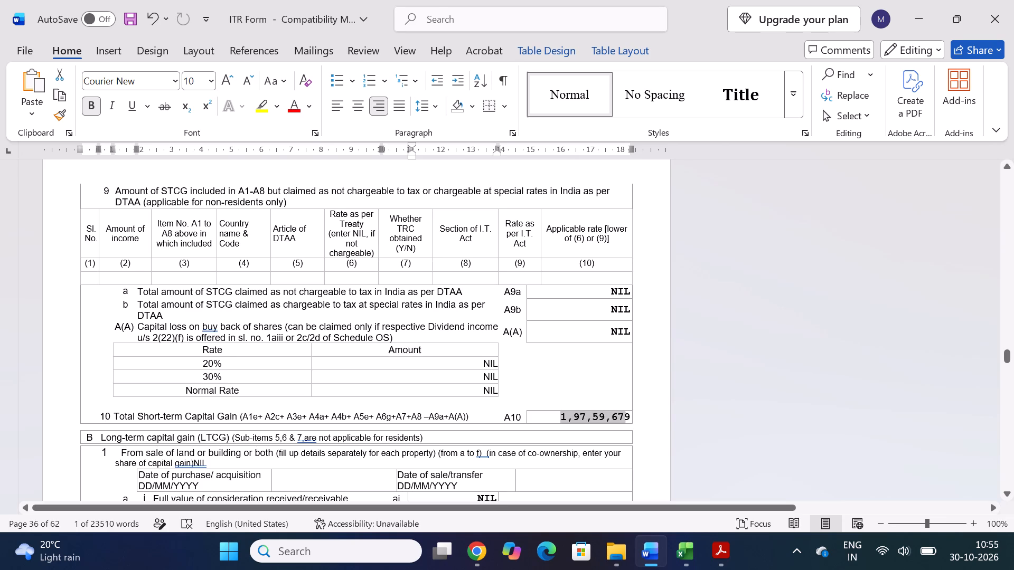
{"action": "left_click_drag", "start_coordinate": [617, 420], "coordinate": [623, 419]}
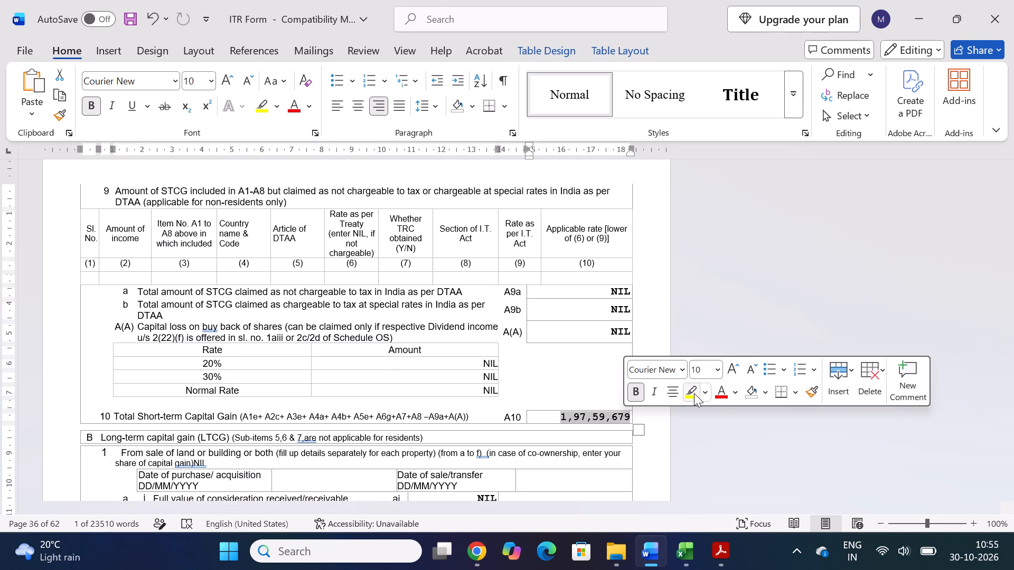
{"action": "left_click", "coordinate": [694, 393]}
Look back through Schedule CG's short-term capital gains items, from item 9 up to the schedule's heading.
{"action": "scroll", "coordinate": [548, 391], "scroll_direction": "up", "scroll_amount": 3}
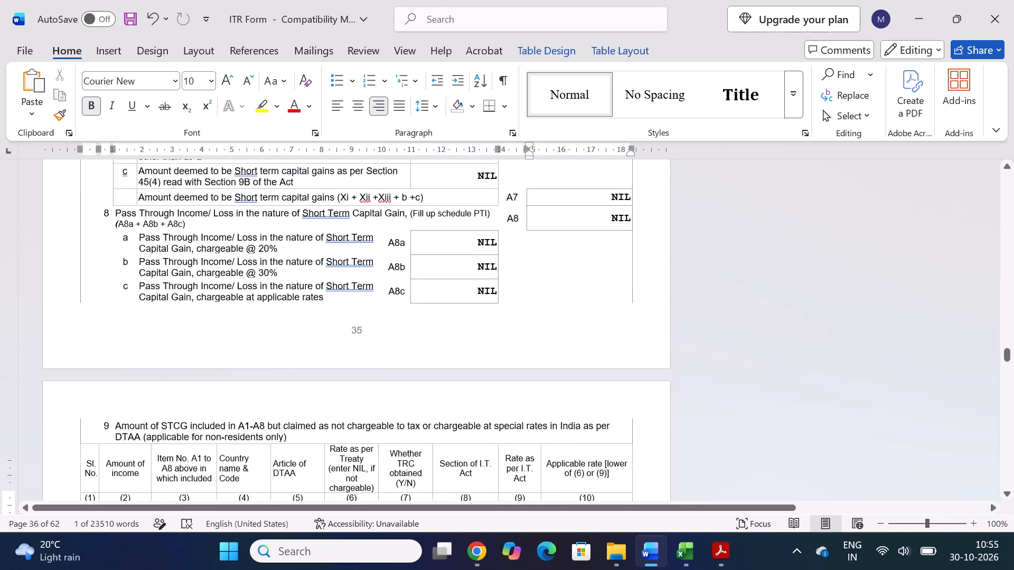
{"action": "scroll", "coordinate": [548, 391], "scroll_direction": "up", "scroll_amount": 5}
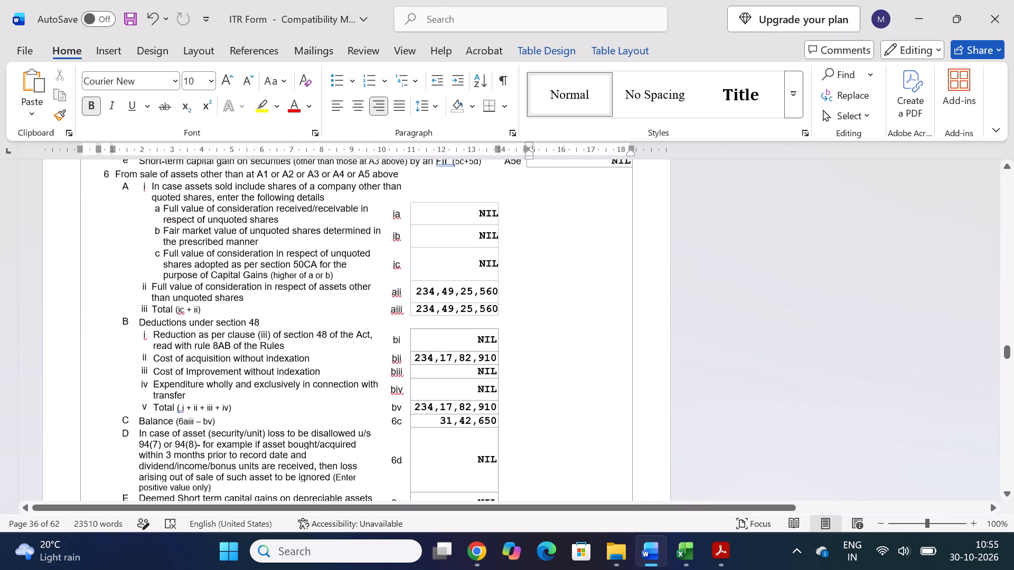
{"action": "scroll", "coordinate": [548, 391], "scroll_direction": "up", "scroll_amount": 4}
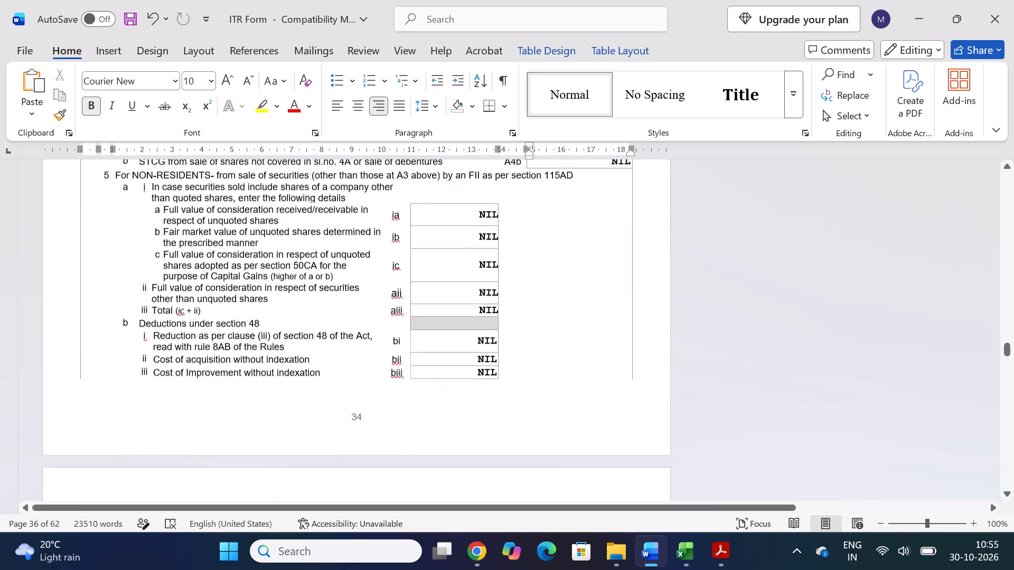
{"action": "scroll", "coordinate": [548, 391], "scroll_direction": "up", "scroll_amount": 5}
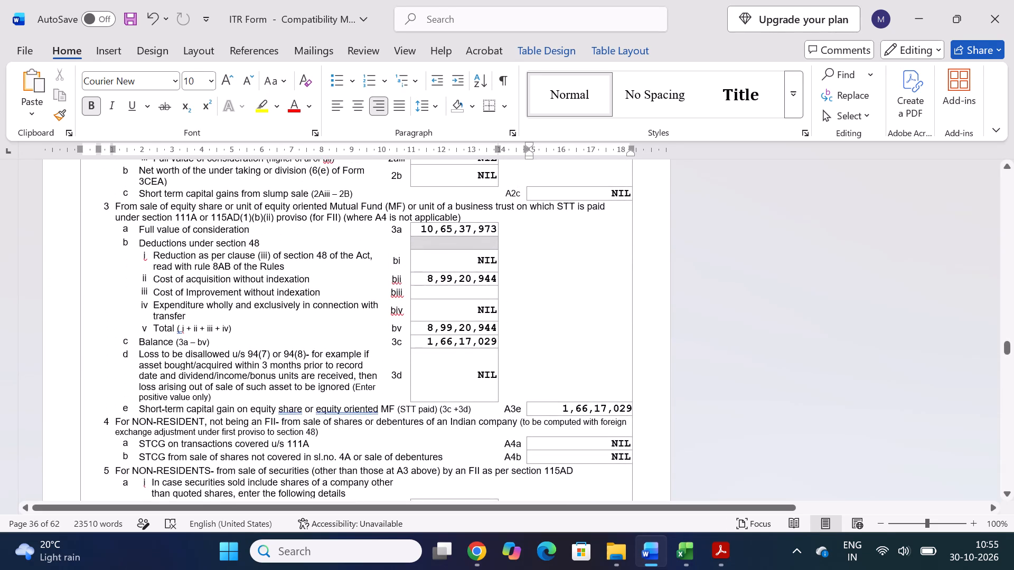
{"action": "scroll", "coordinate": [548, 391], "scroll_direction": "up", "scroll_amount": 1}
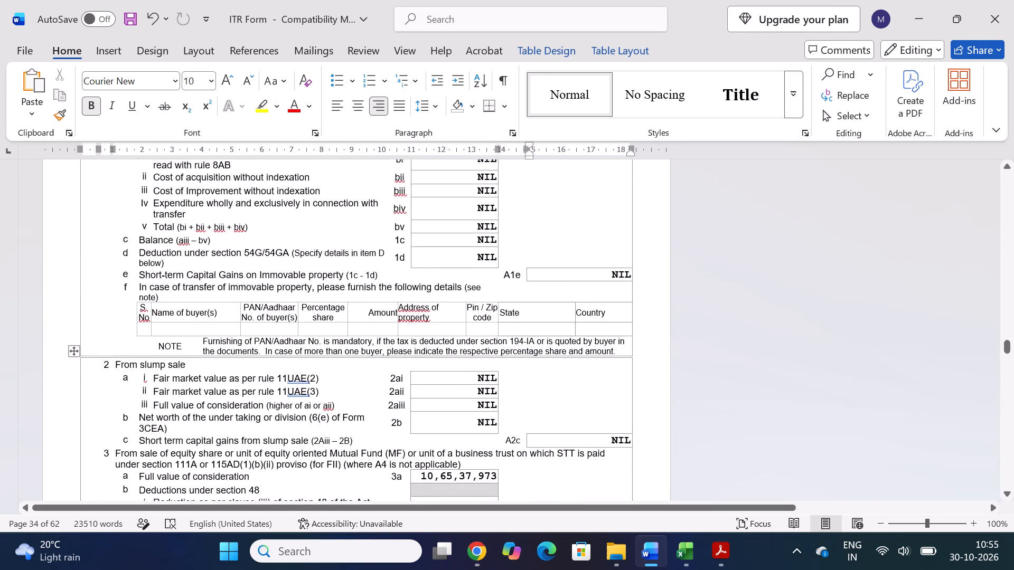
{"action": "scroll", "coordinate": [548, 391], "scroll_direction": "down", "scroll_amount": 1}
{"action": "scroll", "coordinate": [548, 391], "scroll_direction": "up", "scroll_amount": 1}
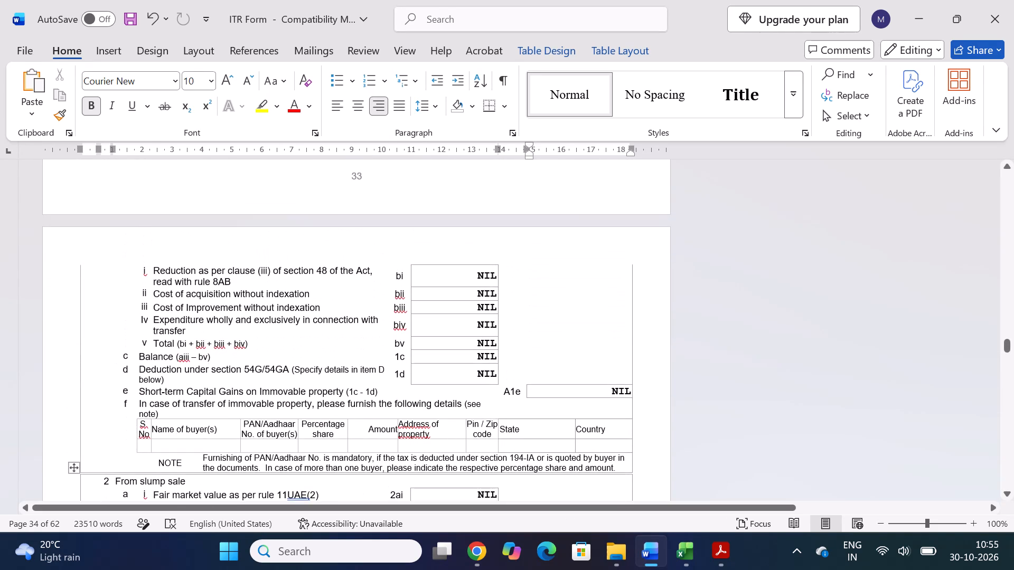
{"action": "scroll", "coordinate": [548, 391], "scroll_direction": "up", "scroll_amount": 3}
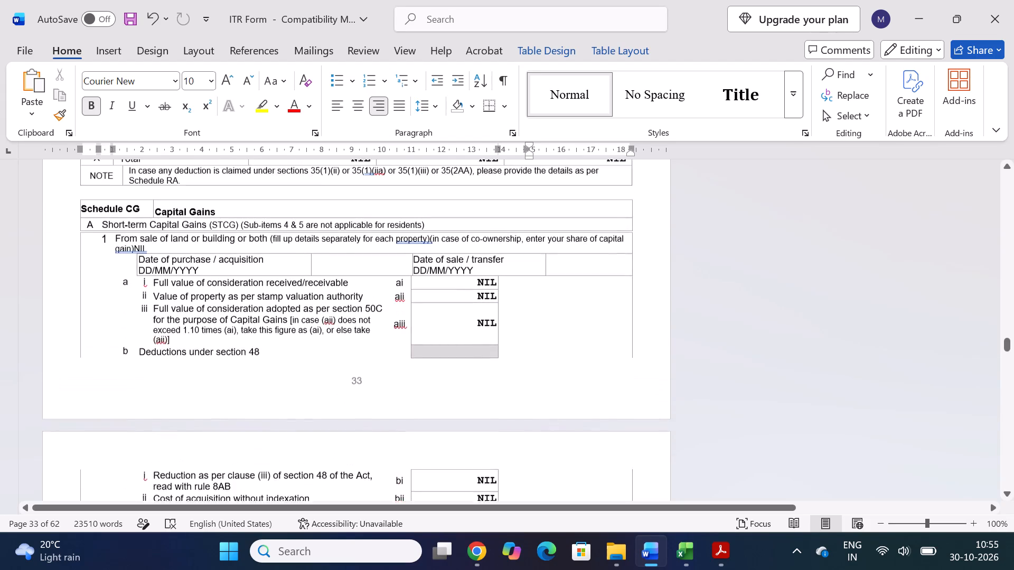
Examine the schedules preceding Schedule CG, from Schedule ESR back through the depreciation schedules to Schedule BP's business loss set-off table.
{"action": "scroll", "coordinate": [548, 391], "scroll_direction": "up", "scroll_amount": 6}
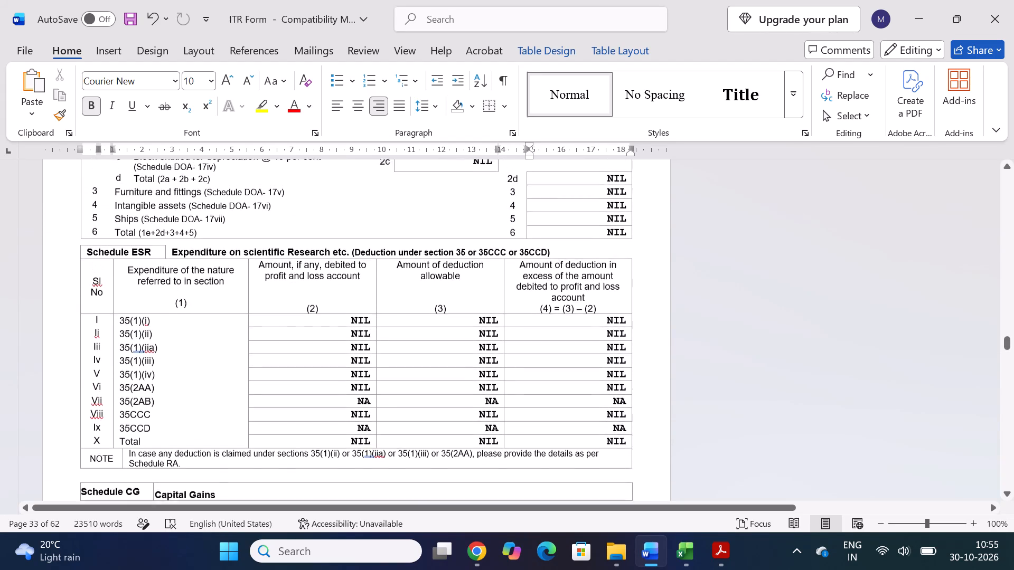
{"action": "scroll", "coordinate": [548, 391], "scroll_direction": "up", "scroll_amount": 4}
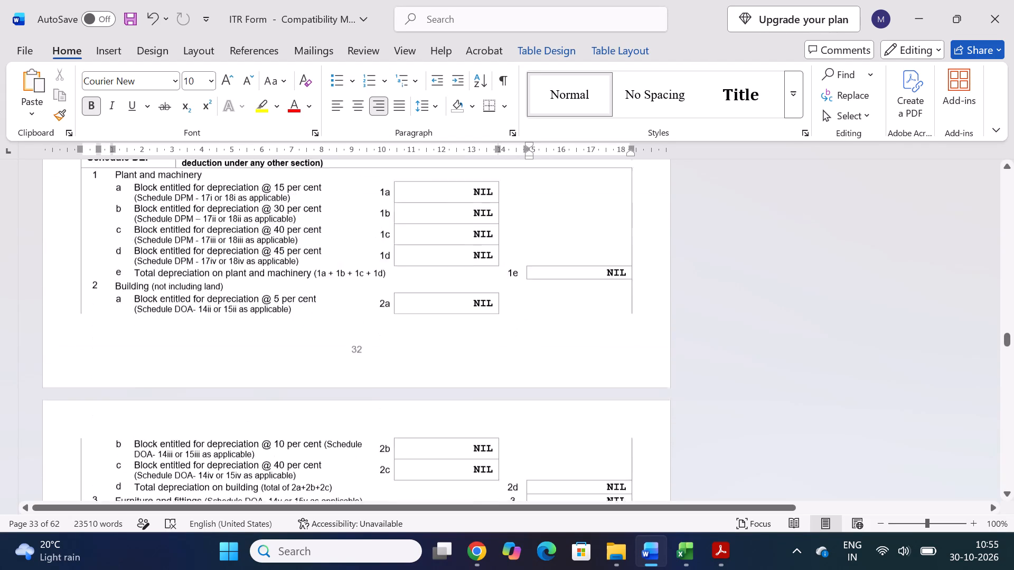
{"action": "scroll", "coordinate": [548, 391], "scroll_direction": "up", "scroll_amount": 4}
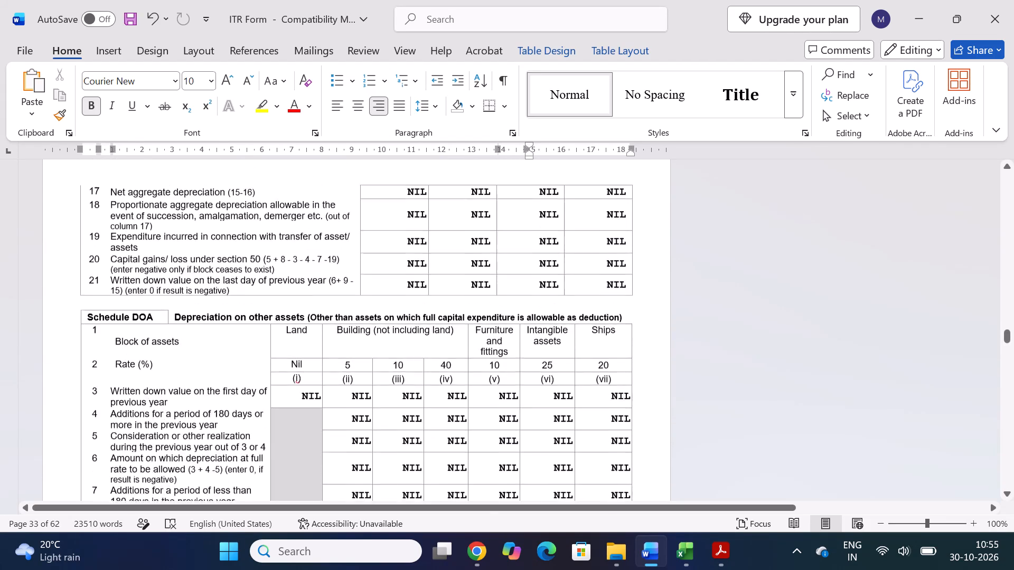
{"action": "scroll", "coordinate": [548, 391], "scroll_direction": "up", "scroll_amount": 3}
{"action": "scroll", "coordinate": [548, 391], "scroll_direction": "down", "scroll_amount": 1}
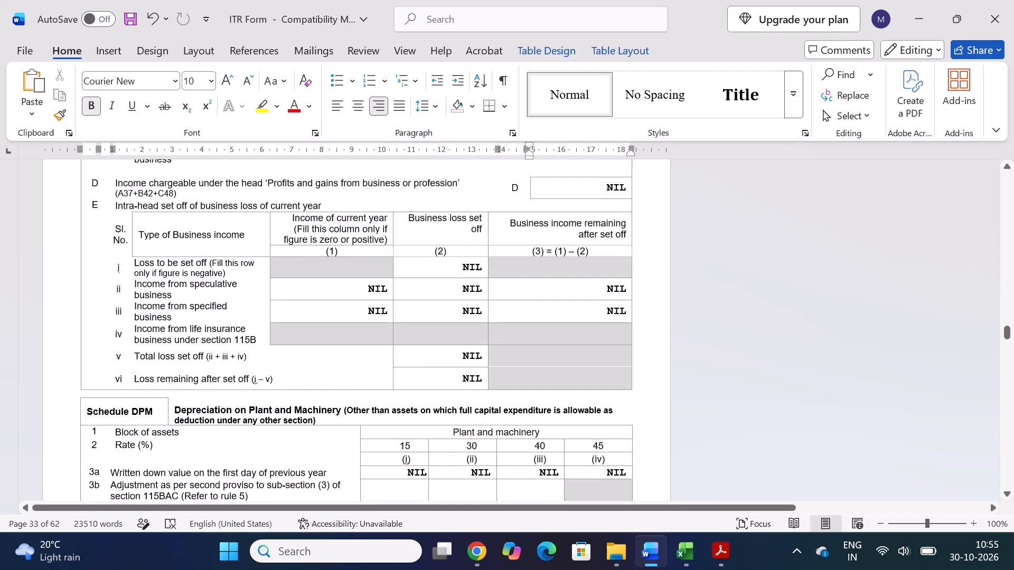
{"action": "scroll", "coordinate": [548, 391], "scroll_direction": "down", "scroll_amount": 4}
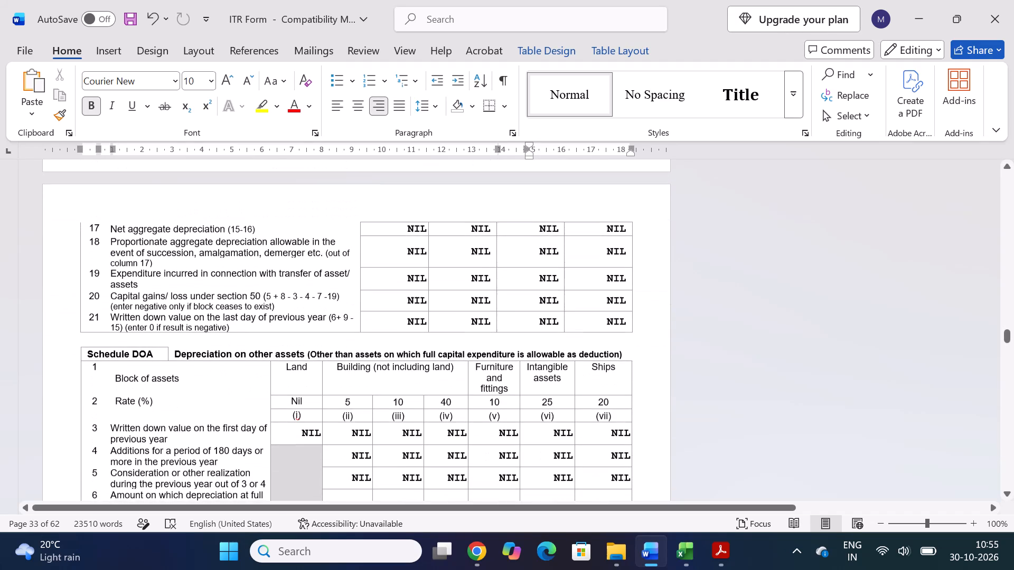
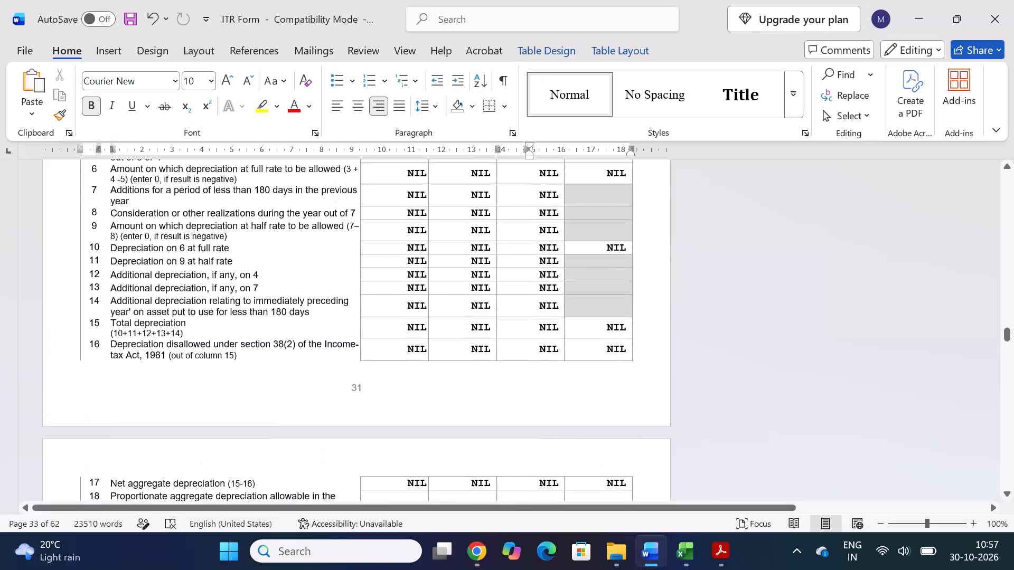
Review the form from Schedule DPM's depreciation table through Schedule ESR to Schedule CG's short-term capital gains items 8 and 9.
{"action": "scroll", "coordinate": [548, 391], "scroll_direction": "down", "scroll_amount": 2}
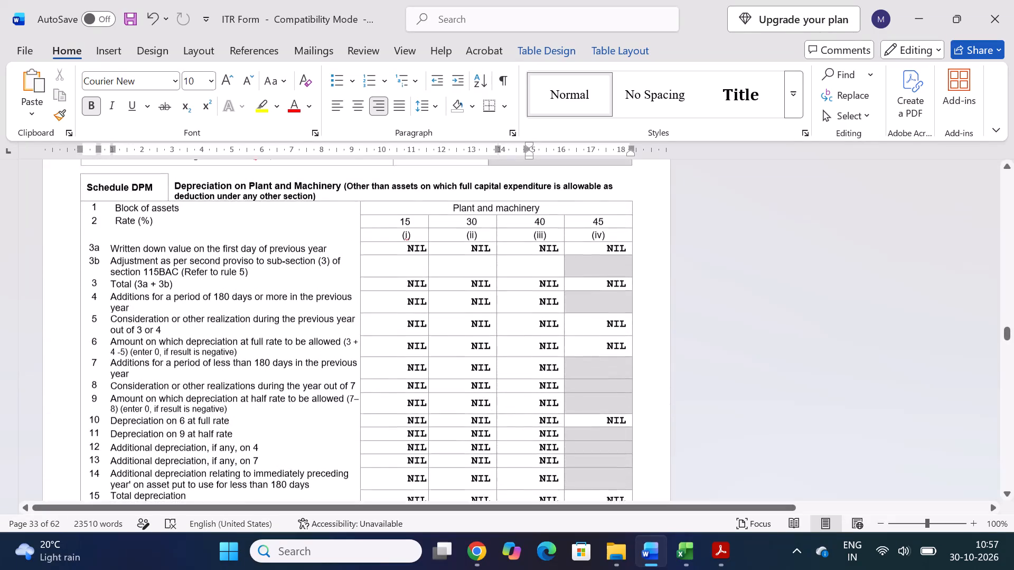
{"action": "scroll", "coordinate": [548, 391], "scroll_direction": "down", "scroll_amount": 6}
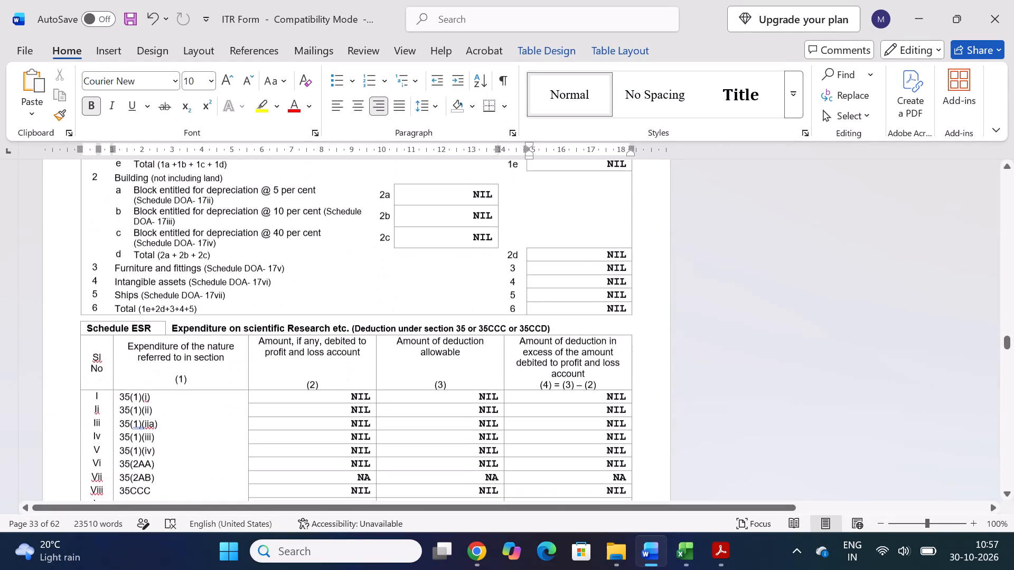
{"action": "scroll", "coordinate": [548, 391], "scroll_direction": "down", "scroll_amount": 1}
{"action": "scroll", "coordinate": [548, 391], "scroll_direction": "up", "scroll_amount": 1}
{"action": "scroll", "coordinate": [548, 391], "scroll_direction": "down", "scroll_amount": 3}
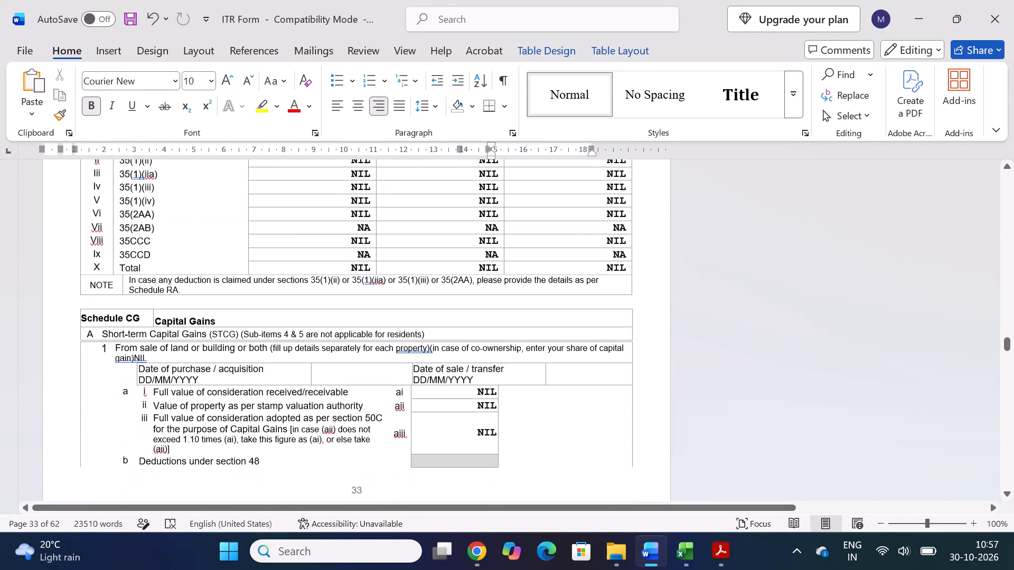
{"action": "scroll", "coordinate": [548, 391], "scroll_direction": "down", "scroll_amount": 6}
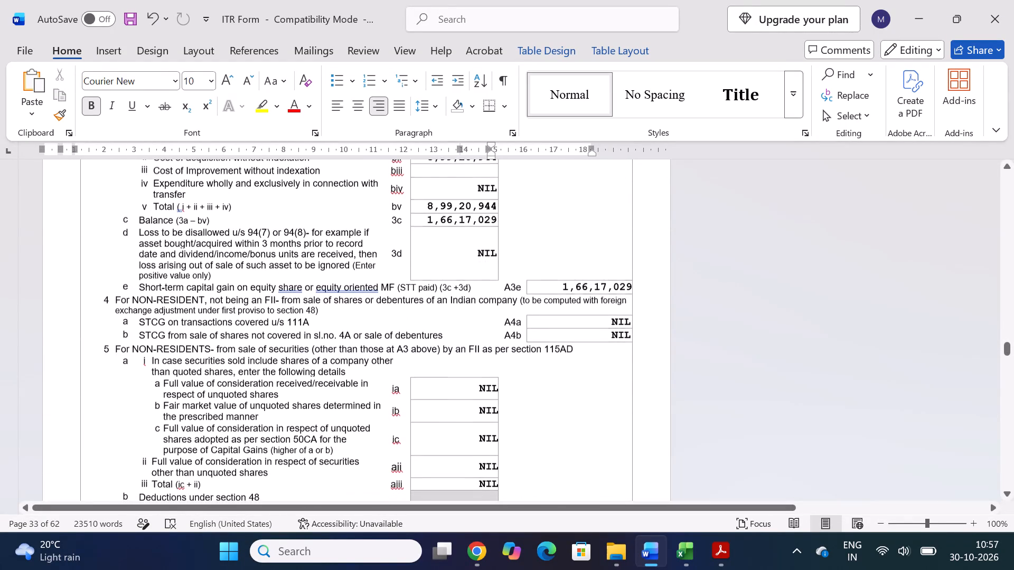
{"action": "scroll", "coordinate": [548, 391], "scroll_direction": "down", "scroll_amount": 4}
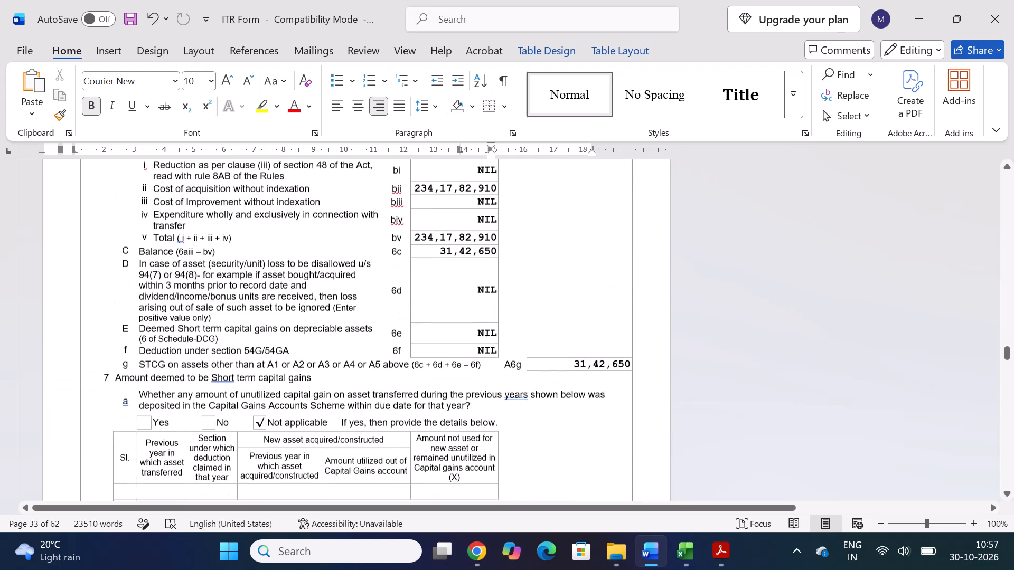
{"action": "scroll", "coordinate": [548, 391], "scroll_direction": "down", "scroll_amount": 3}
{"action": "scroll", "coordinate": [548, 391], "scroll_direction": "up", "scroll_amount": 1}
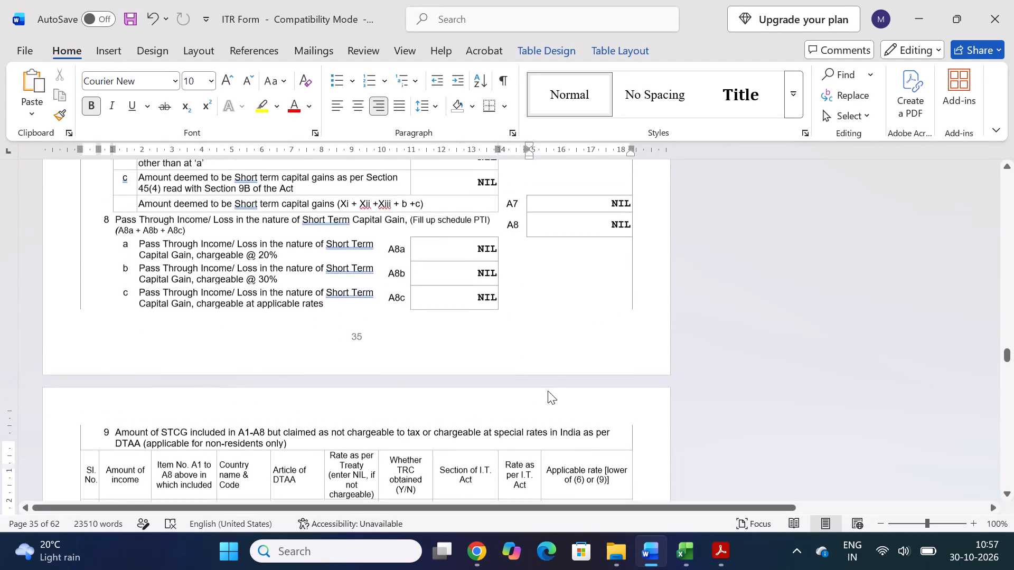
{"action": "scroll", "coordinate": [548, 391], "scroll_direction": "up", "scroll_amount": 1}
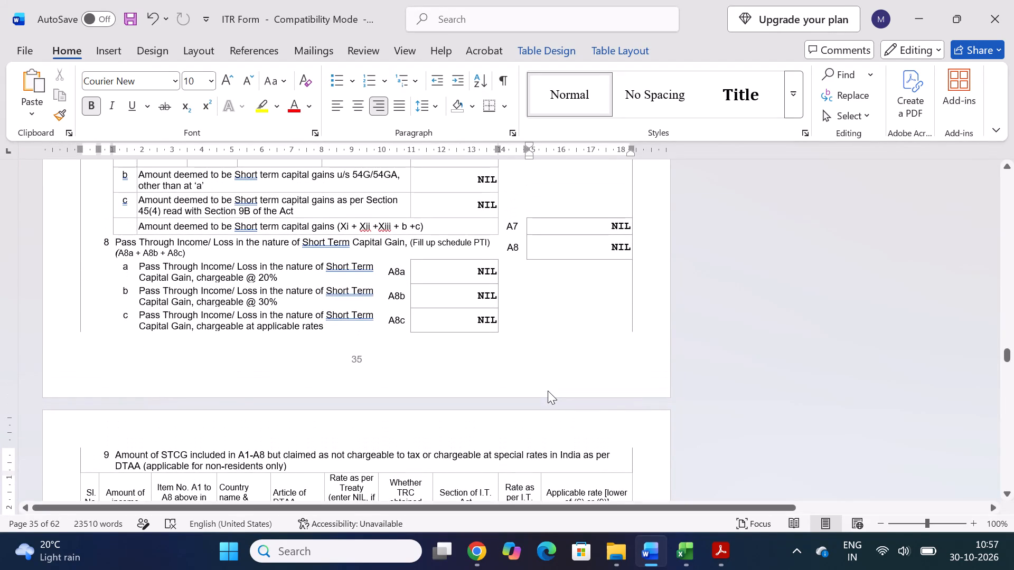
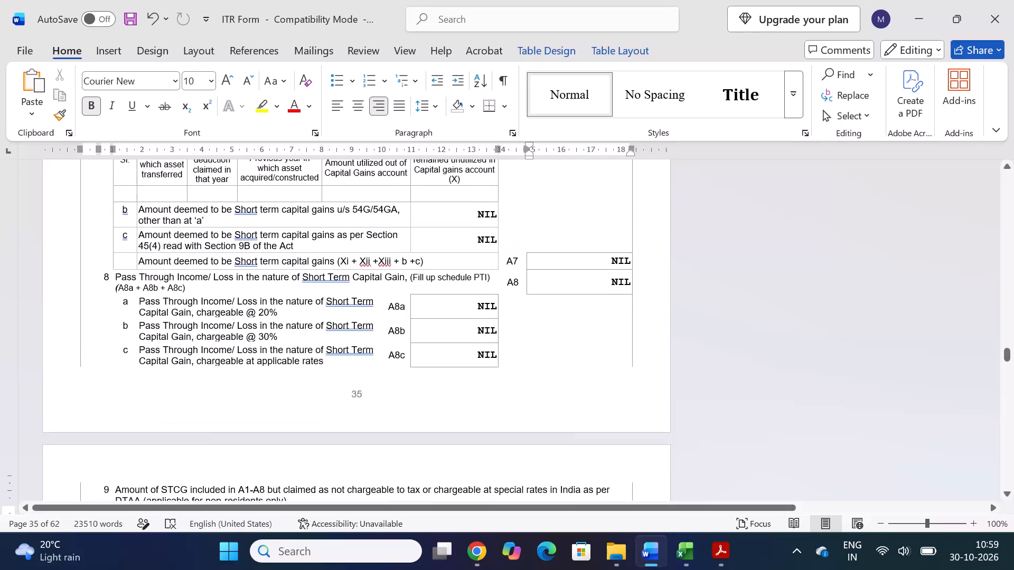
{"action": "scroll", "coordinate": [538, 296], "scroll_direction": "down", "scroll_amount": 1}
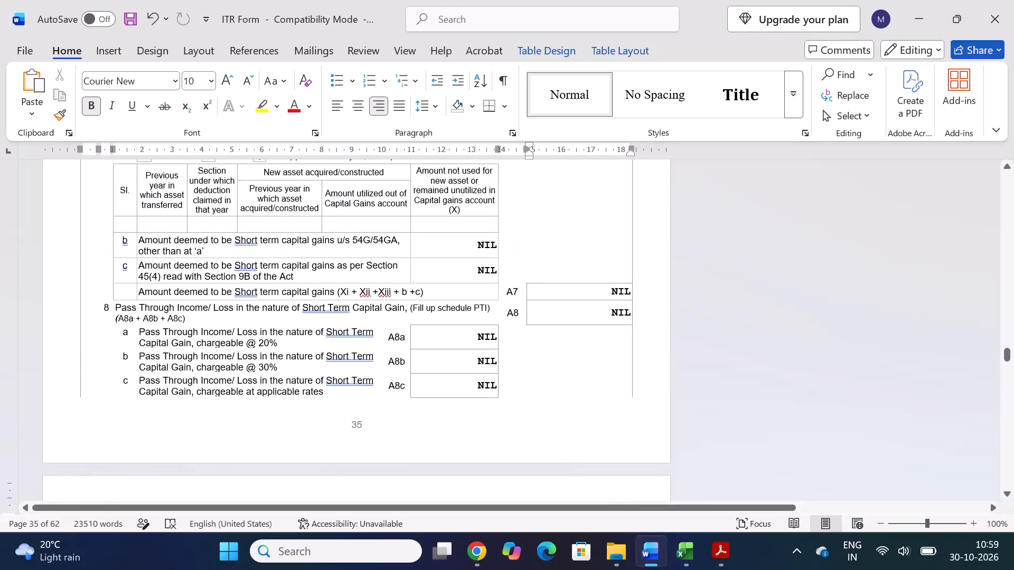
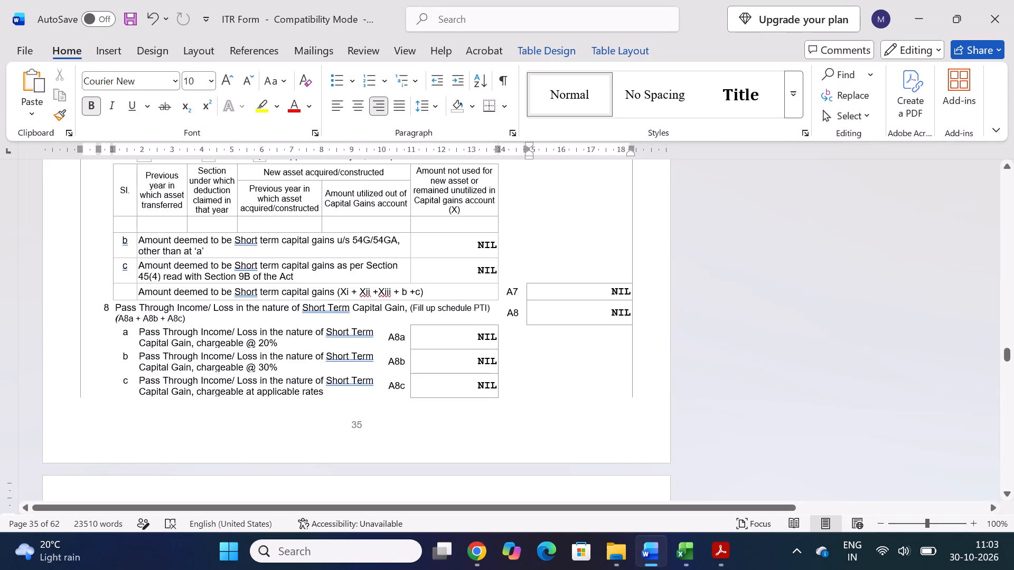
Review the rest of Schedule CG's short-term capital gains and the long-term section on sale of land or building.
{"action": "scroll", "coordinate": [261, 367], "scroll_direction": "down", "scroll_amount": 2}
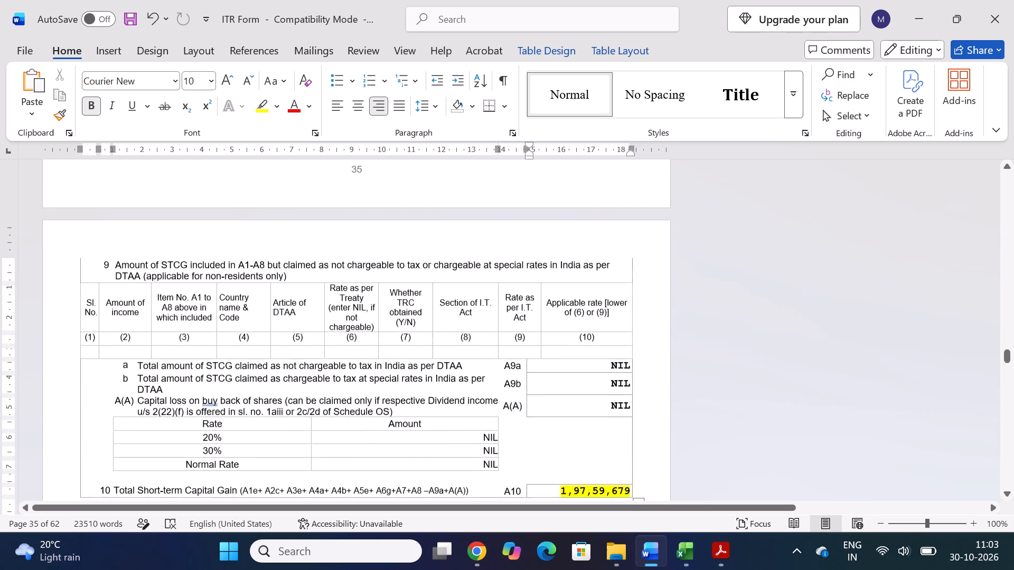
{"action": "scroll", "coordinate": [261, 367], "scroll_direction": "down", "scroll_amount": 2}
{"action": "scroll", "coordinate": [348, 354], "scroll_direction": "down", "scroll_amount": 1}
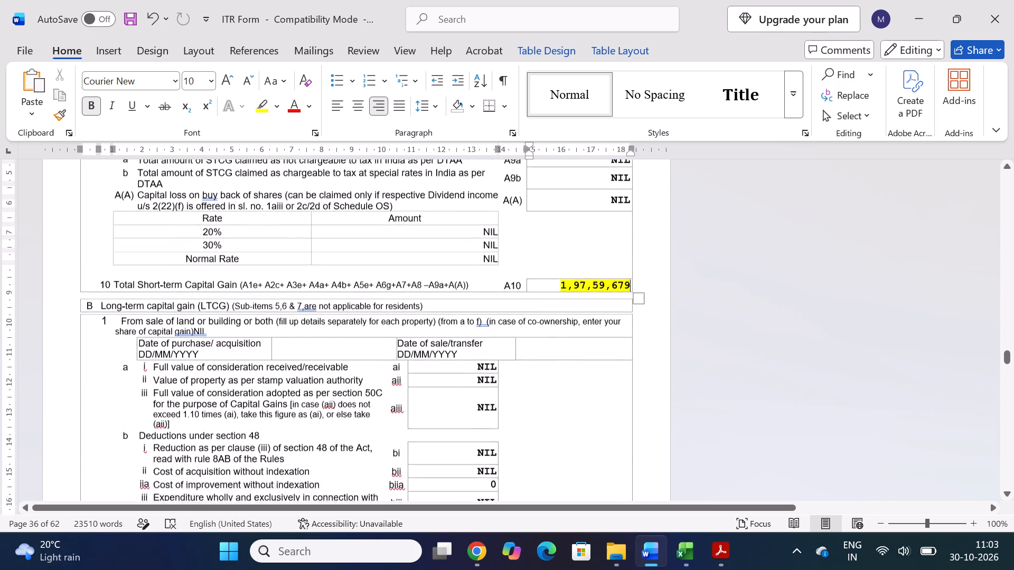
{"action": "scroll", "coordinate": [348, 354], "scroll_direction": "down", "scroll_amount": 2}
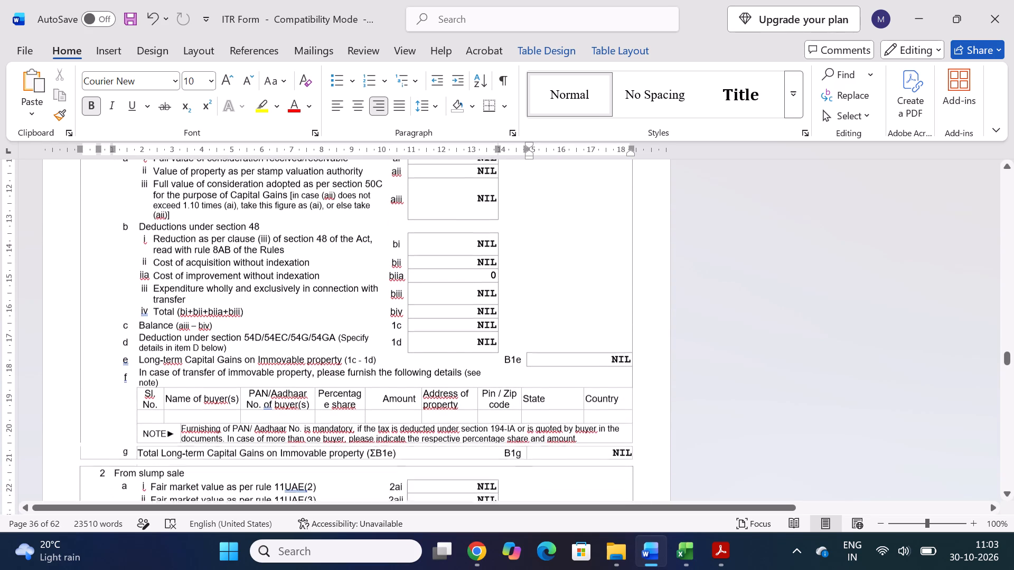
{"action": "scroll", "coordinate": [348, 354], "scroll_direction": "down", "scroll_amount": 2}
Examine the PAN/Aadhaar number and percentage share column headings in the buyer details table under item B1f.
{"action": "double_click", "coordinate": [289, 345]}
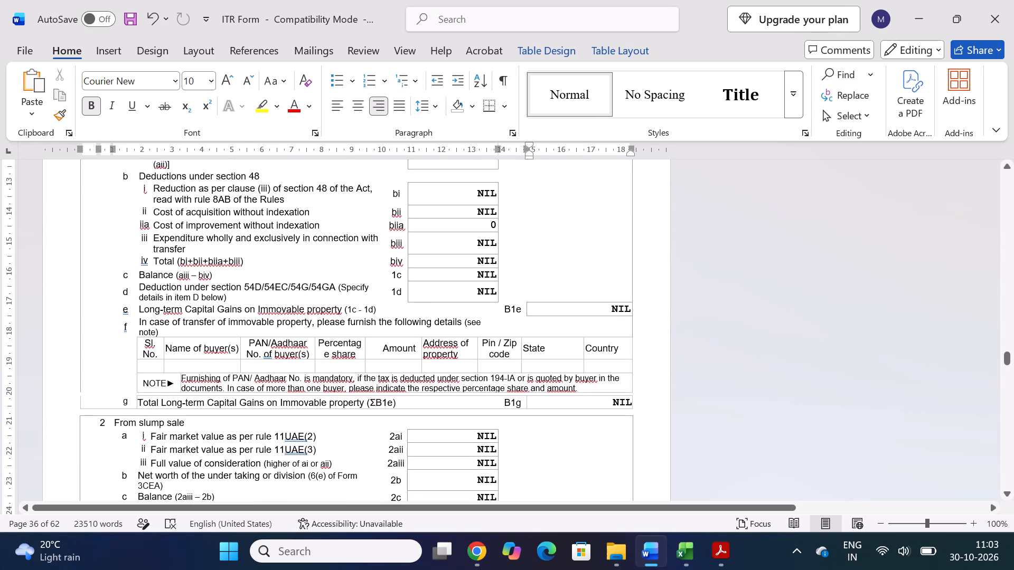
{"action": "double_click", "coordinate": [289, 355]}
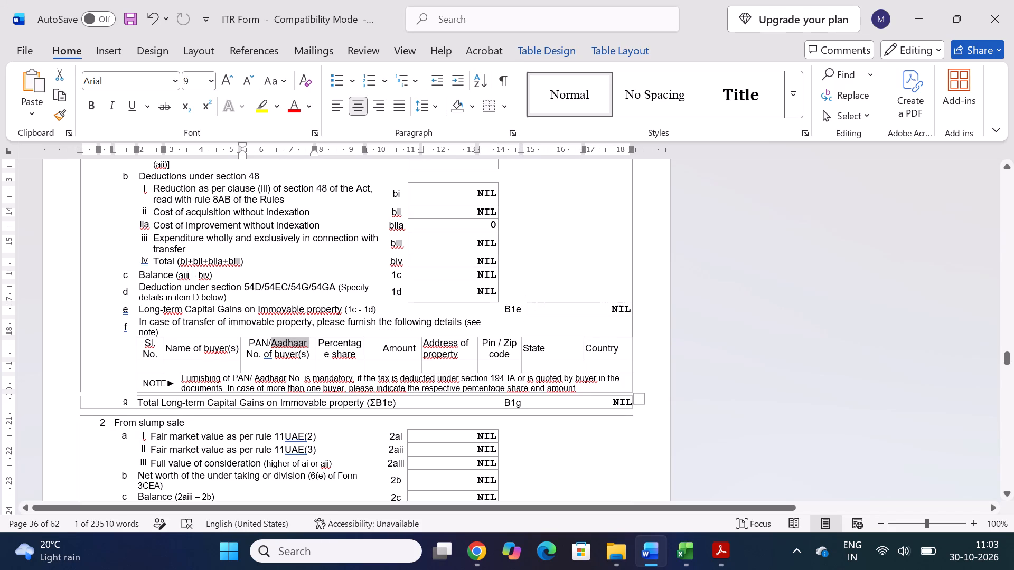
{"action": "double_click", "coordinate": [343, 356]}
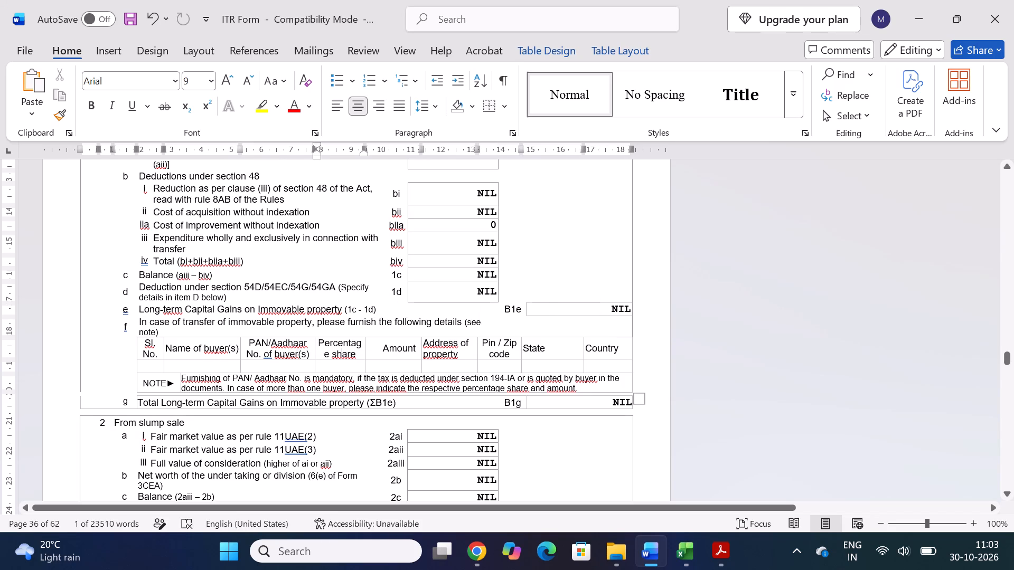
{"action": "double_click", "coordinate": [328, 342]}
{"action": "double_click", "coordinate": [285, 346]}
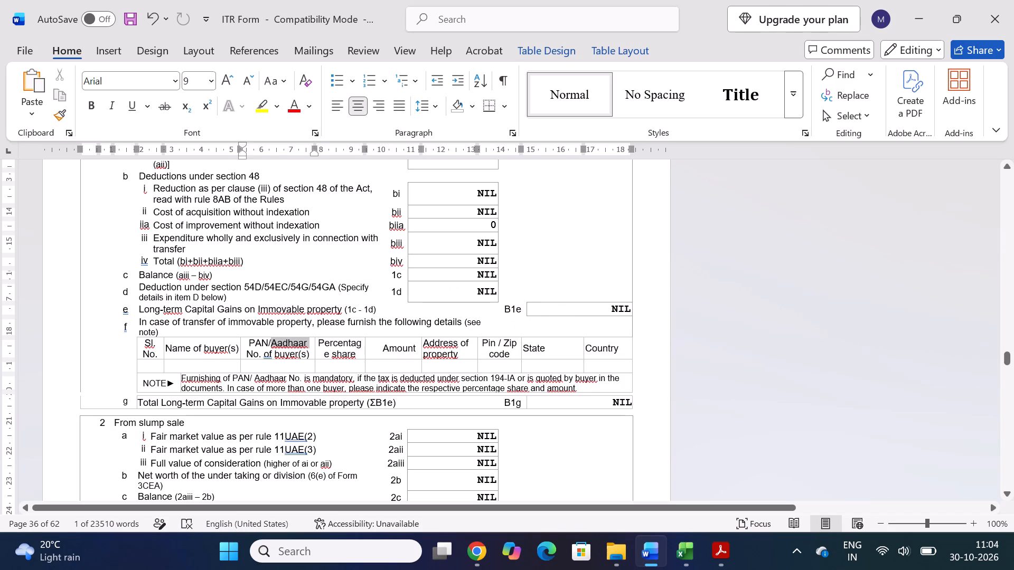
{"action": "double_click", "coordinate": [286, 352]}
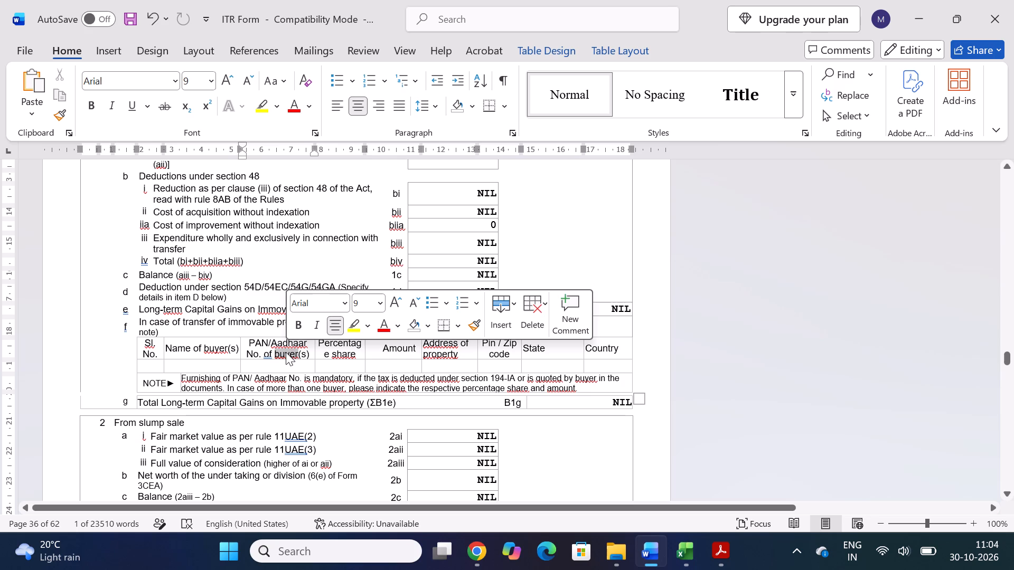
{"action": "double_click", "coordinate": [302, 354]}
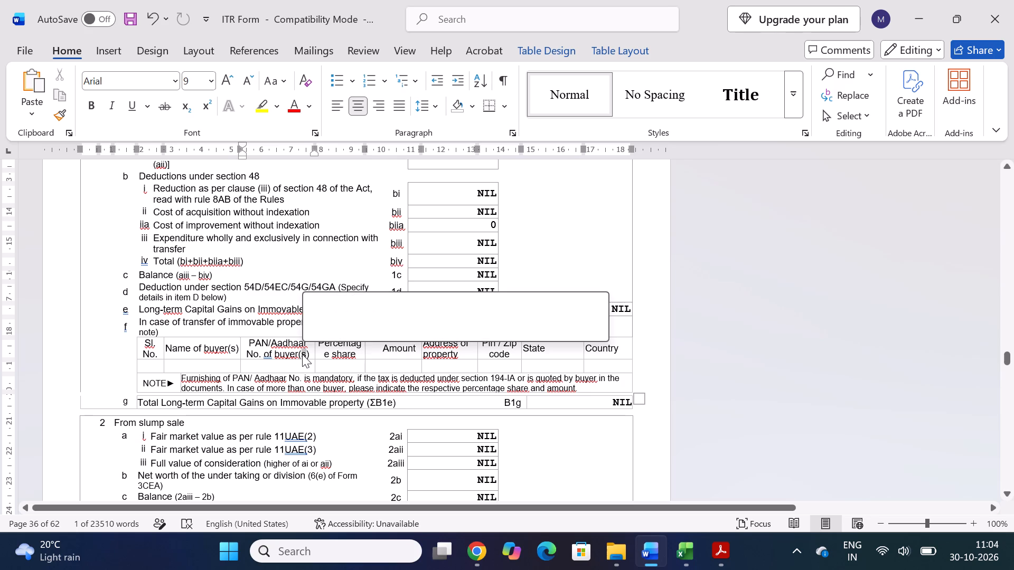
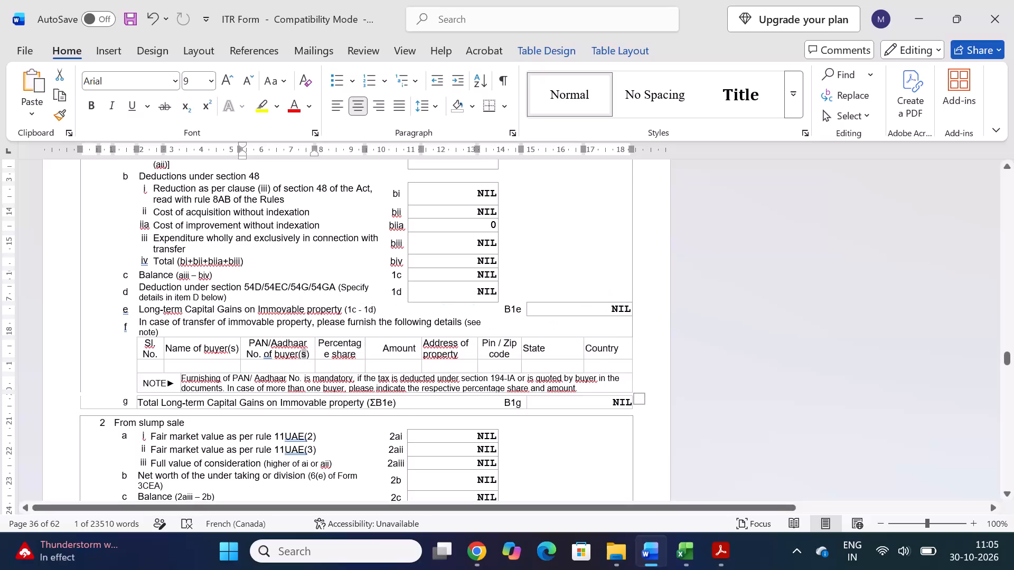
Review Schedule CG's long-term capital gains items from slump sale (B2) through the non-resident securities in B6.
{"action": "left_click", "coordinate": [312, 417]}
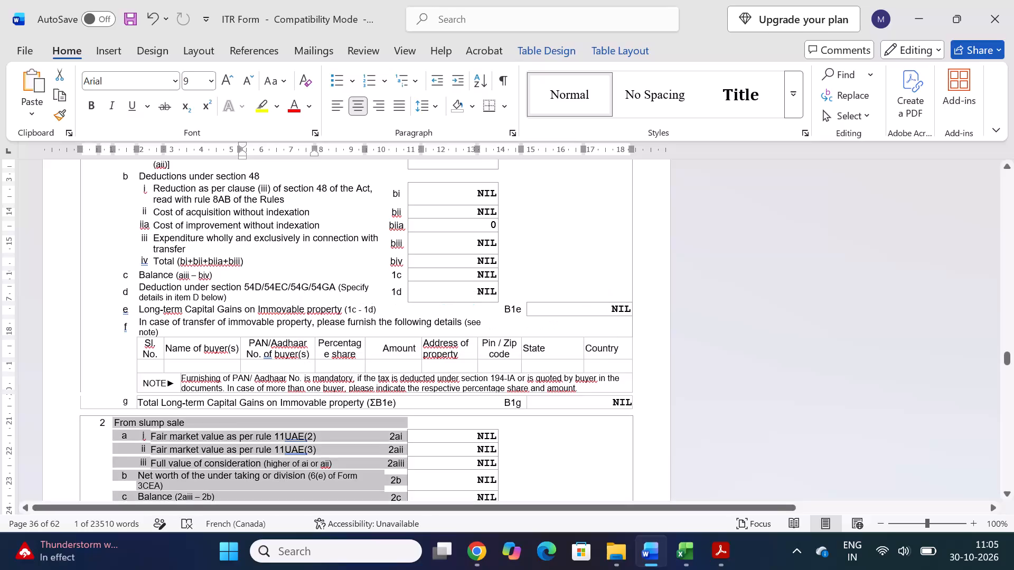
{"action": "scroll", "coordinate": [312, 417], "scroll_direction": "down", "scroll_amount": 4}
{"action": "left_click", "coordinate": [312, 417]}
{"action": "scroll", "coordinate": [312, 417], "scroll_direction": "down", "scroll_amount": 1}
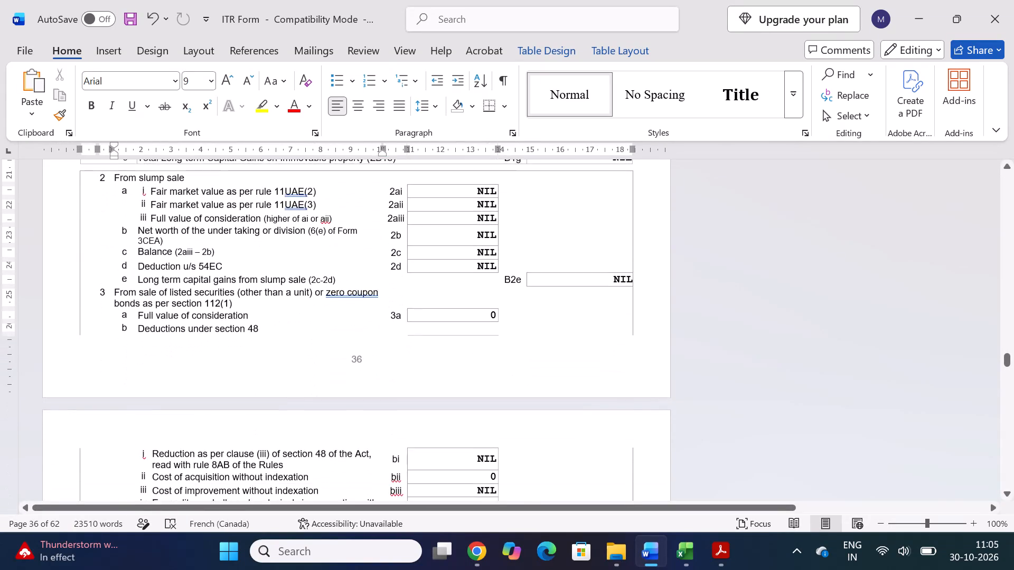
{"action": "scroll", "coordinate": [312, 417], "scroll_direction": "down", "scroll_amount": 3}
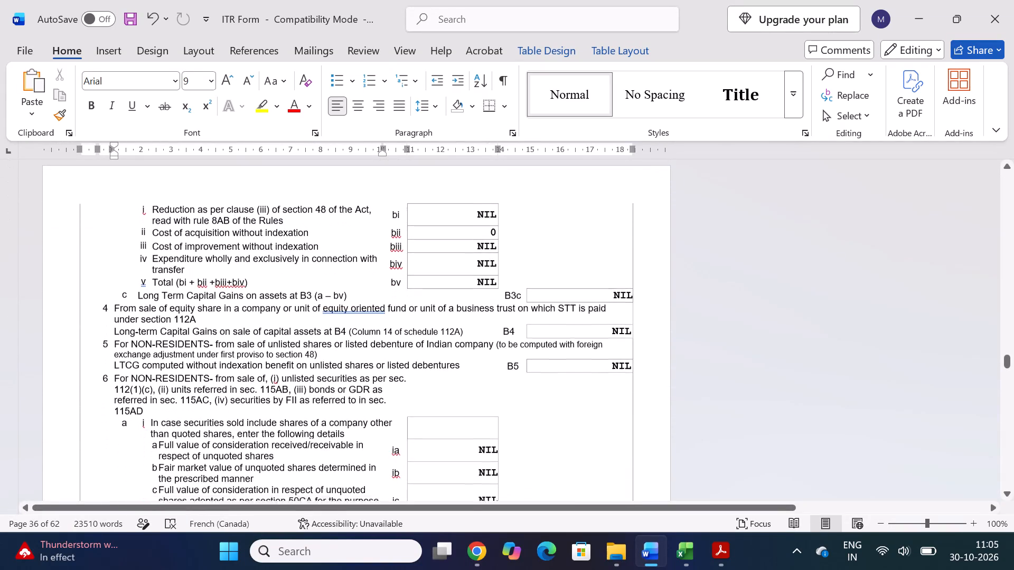
{"action": "scroll", "coordinate": [312, 417], "scroll_direction": "down", "scroll_amount": 2}
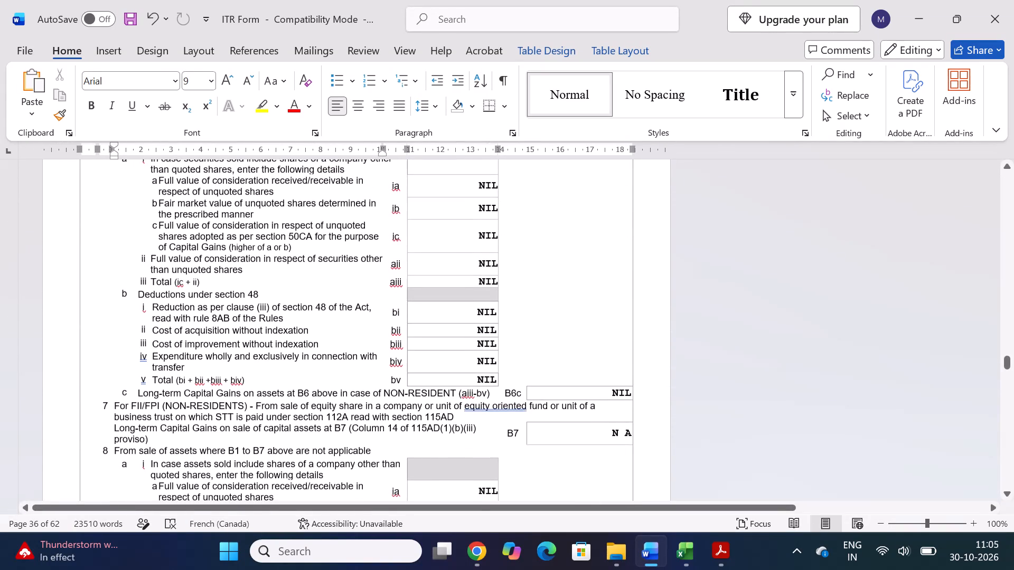
{"action": "scroll", "coordinate": [312, 417], "scroll_direction": "down", "scroll_amount": 1}
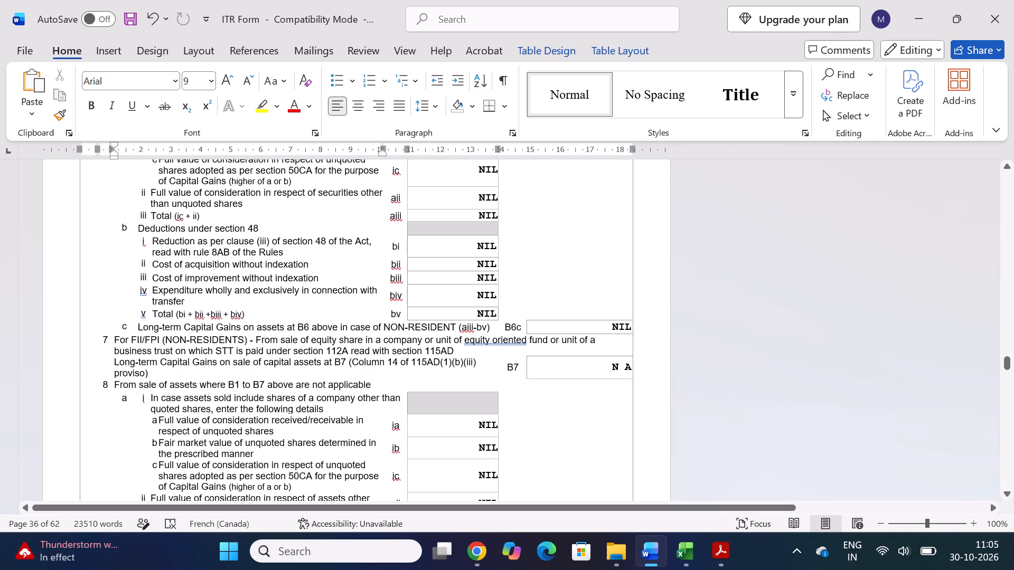
Select the item 7 description for FII/FPI non-residents on equity share sales under section 112A read with section 115AD.
{"action": "left_click", "coordinate": [185, 376]}
{"action": "left_click_drag", "start_coordinate": [185, 376], "coordinate": [105, 343]}
{"action": "scroll", "coordinate": [145, 363], "scroll_direction": "left", "scroll_amount": 1}
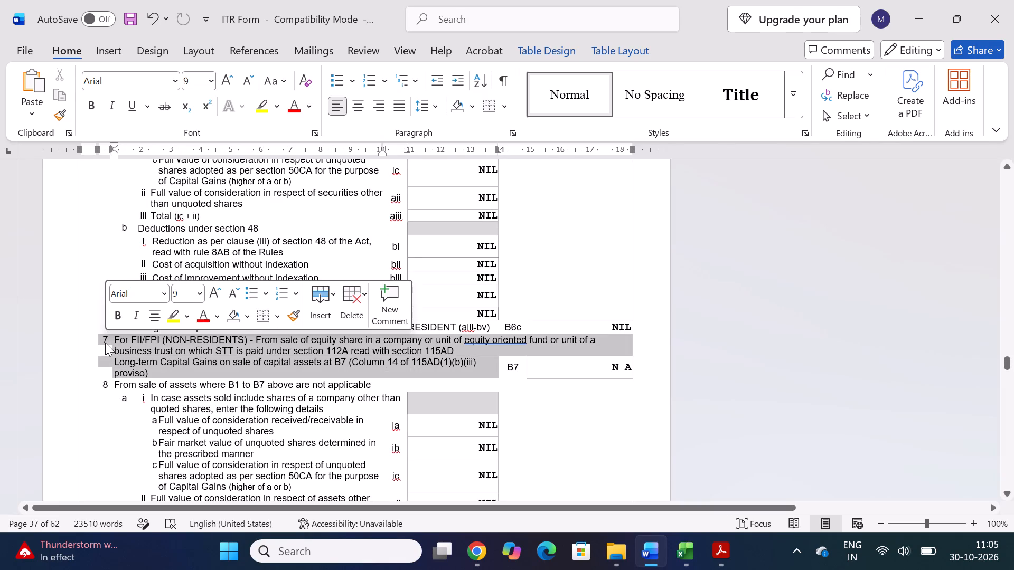
{"action": "triple_click", "coordinate": [128, 347]}
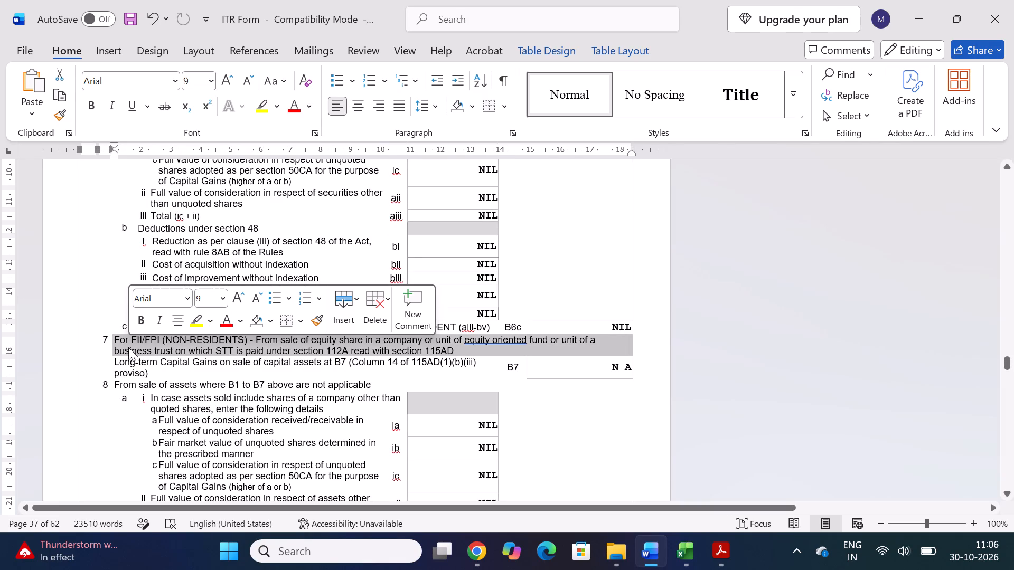
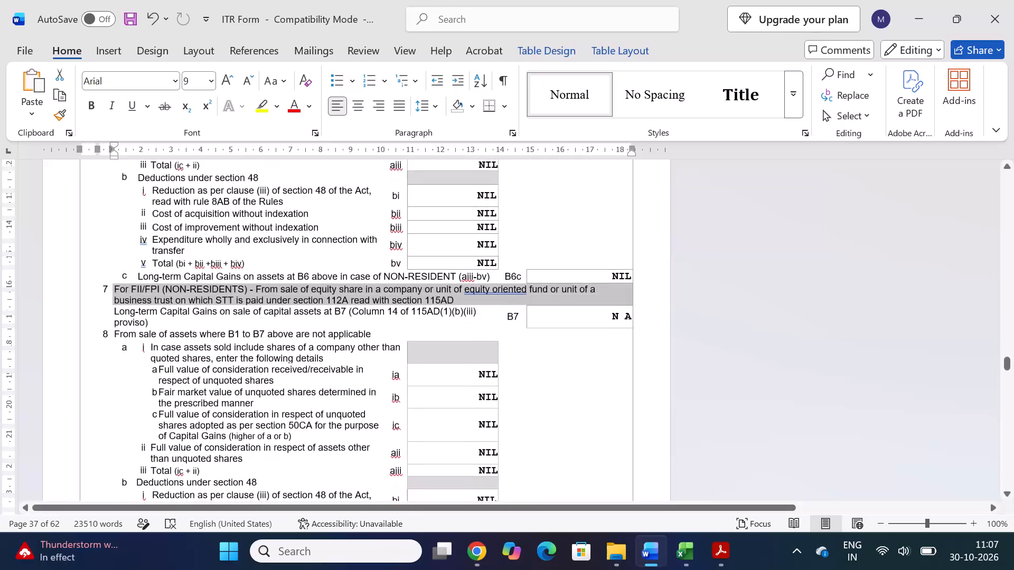
Select the item 8 heading for sale of assets where B1 to B7 are not applicable.
{"action": "scroll", "coordinate": [161, 334], "scroll_direction": "right", "scroll_amount": 1}
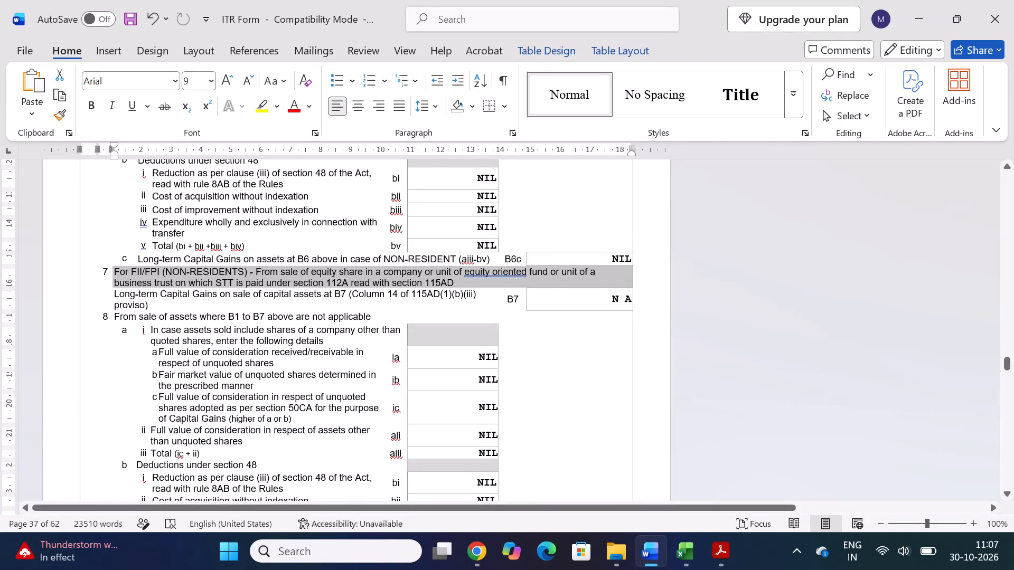
{"action": "scroll", "coordinate": [188, 321], "scroll_direction": "right", "scroll_amount": 1}
{"action": "triple_click", "coordinate": [187, 321]}
{"action": "left_click", "coordinate": [163, 319]}
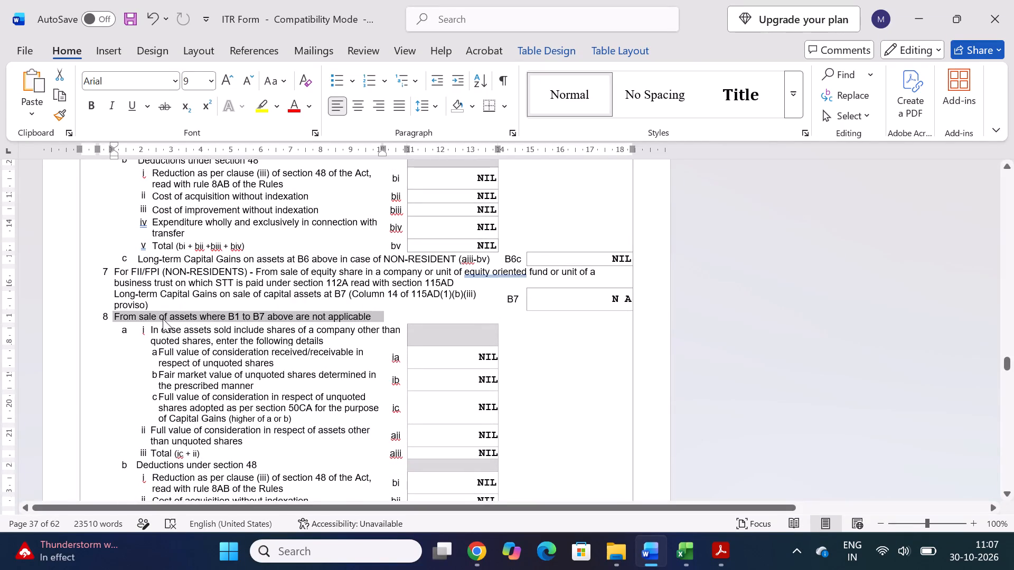
{"action": "double_click", "coordinate": [173, 317]}
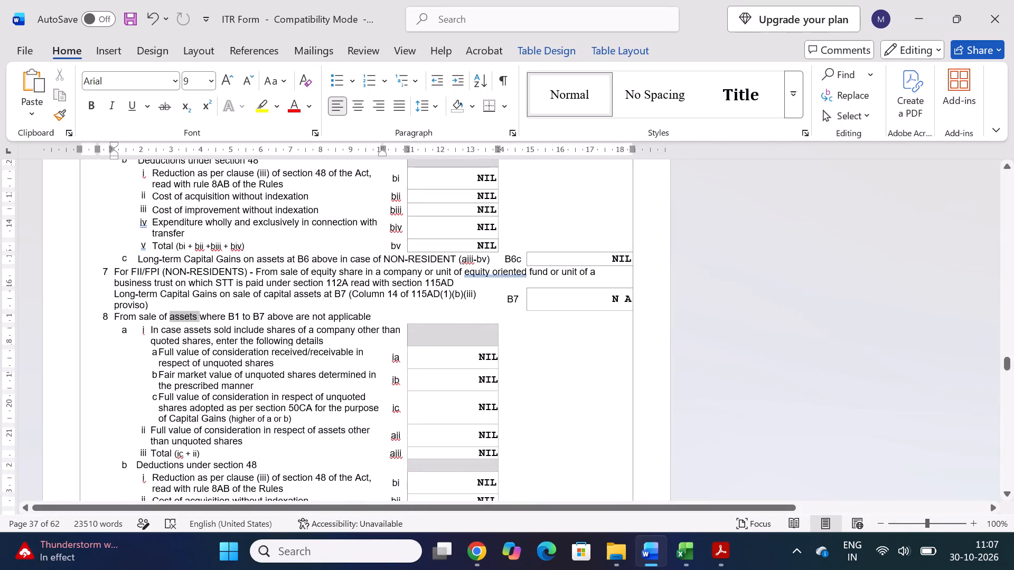
{"action": "triple_click", "coordinate": [213, 317]}
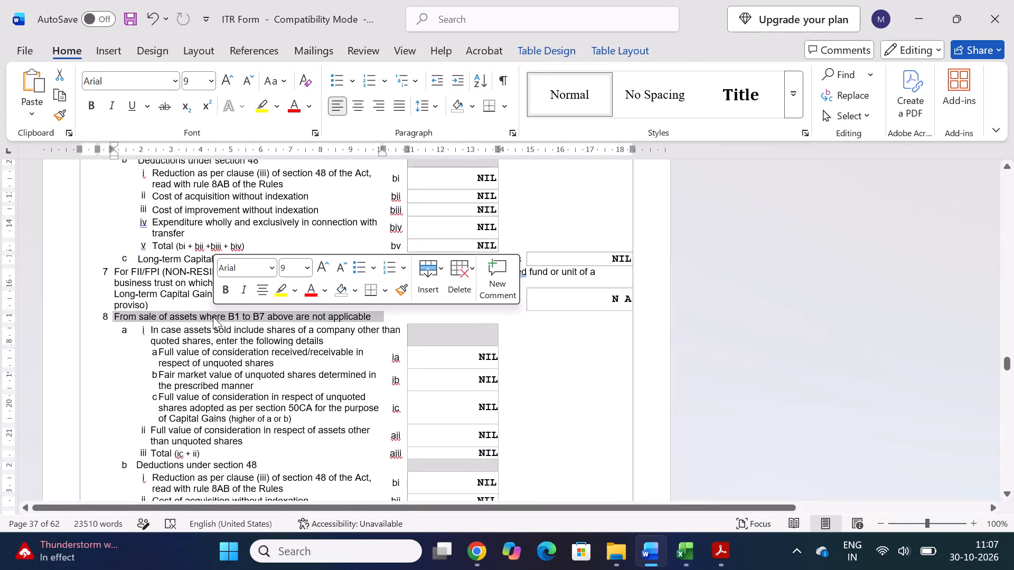
Review item 8's unquoted share consideration, section 48 deductions, balance and section 54D/54G/54GA deduction rows.
{"action": "scroll", "coordinate": [226, 282], "scroll_direction": "down", "scroll_amount": 1}
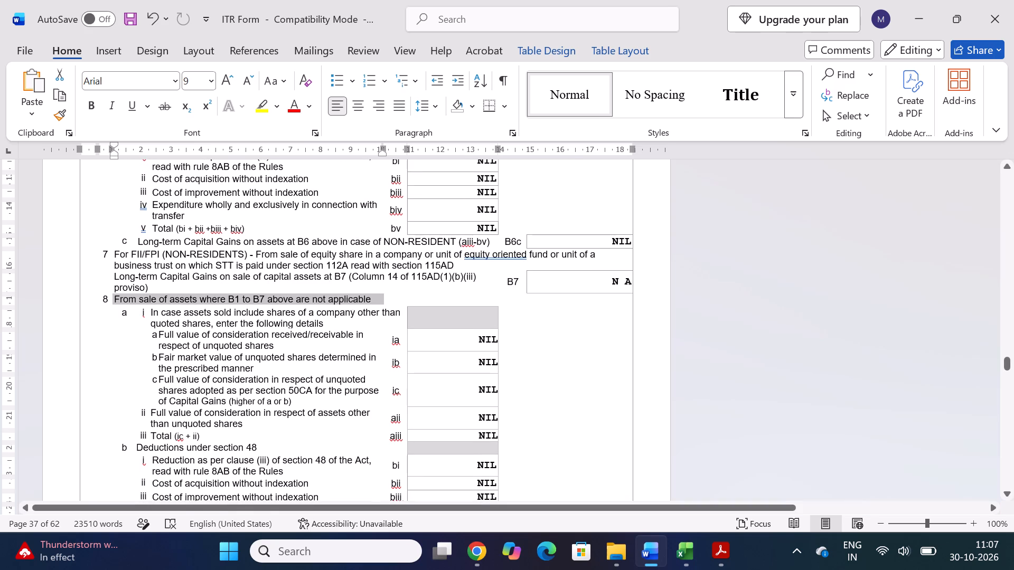
{"action": "left_click", "coordinate": [187, 313]}
{"action": "scroll", "coordinate": [187, 313], "scroll_direction": "down", "scroll_amount": 1}
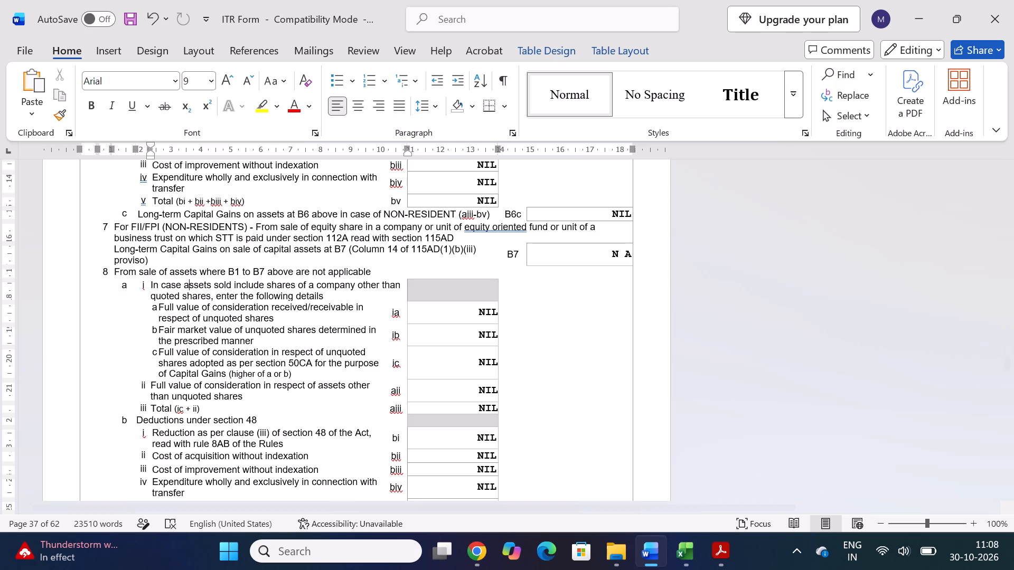
{"action": "scroll", "coordinate": [187, 313], "scroll_direction": "down", "scroll_amount": 2}
{"action": "scroll", "coordinate": [187, 313], "scroll_direction": "up", "scroll_amount": 1}
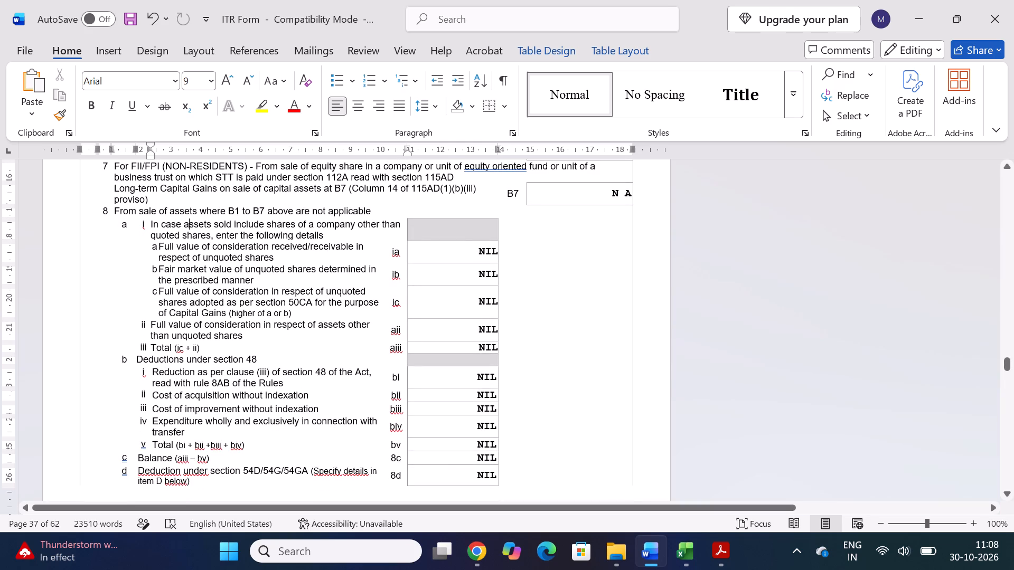
{"action": "right_click", "coordinate": [187, 313]}
{"action": "scroll", "coordinate": [187, 313], "scroll_direction": "down", "scroll_amount": 1}
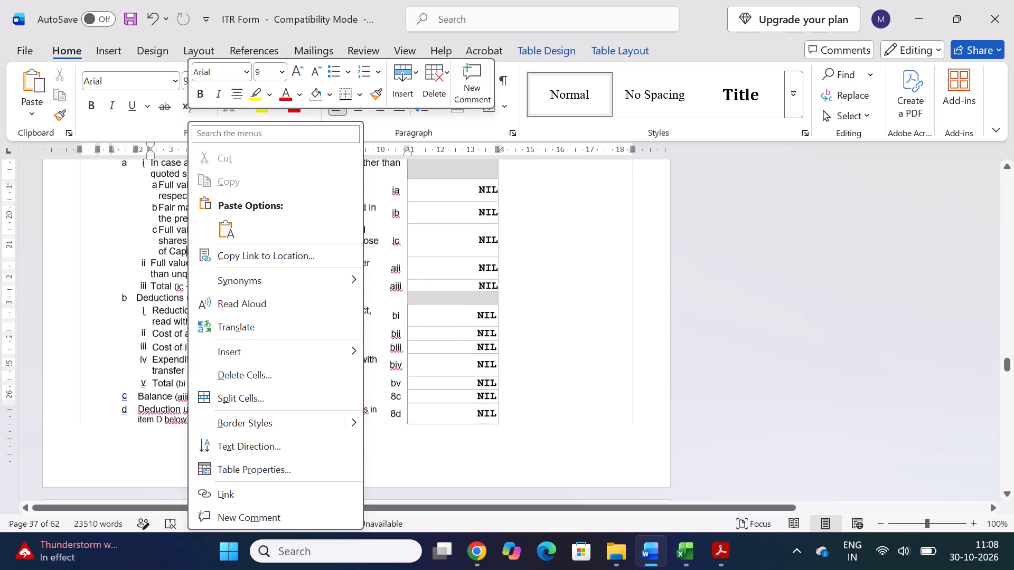
{"action": "scroll", "coordinate": [187, 313], "scroll_direction": "down", "scroll_amount": 1}
{"action": "scroll", "coordinate": [187, 313], "scroll_direction": "up", "scroll_amount": 1}
{"action": "left_click", "coordinate": [138, 314]}
{"action": "scroll", "coordinate": [138, 314], "scroll_direction": "down", "scroll_amount": 1}
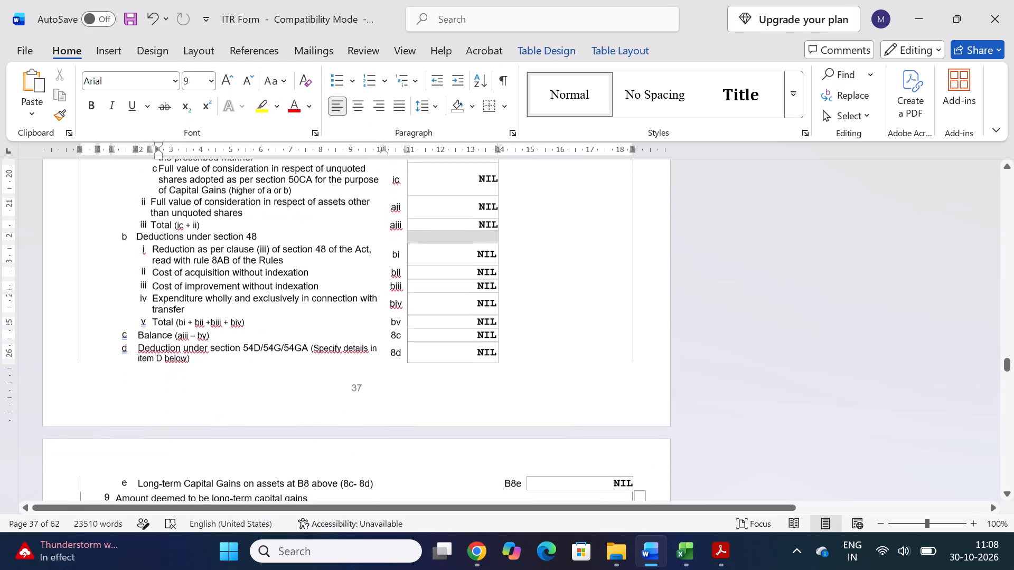
{"action": "scroll", "coordinate": [138, 314], "scroll_direction": "down", "scroll_amount": 3}
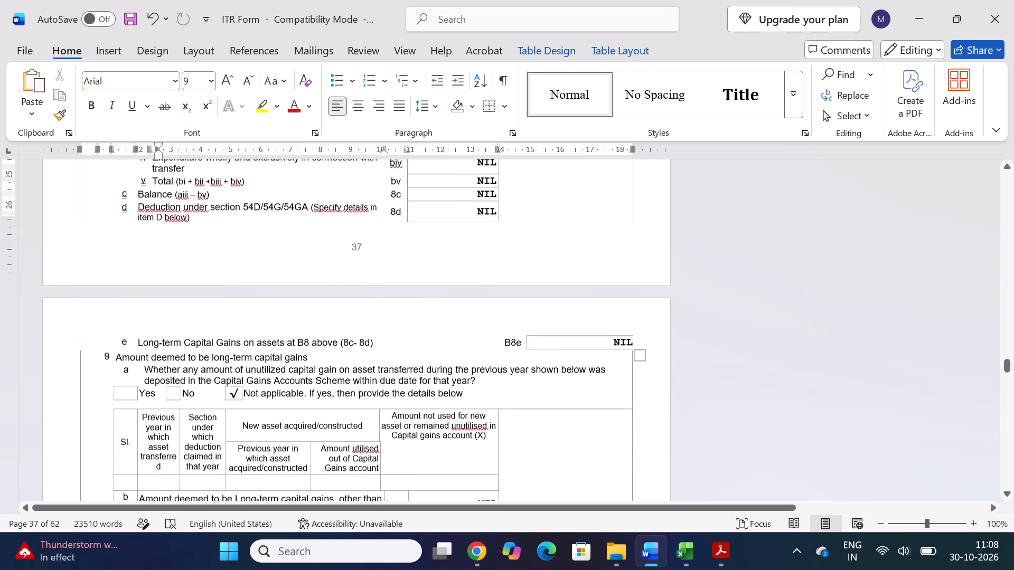
Review item 9 on amounts deemed to be long-term capital gains and item 10 on pass-through income.
{"action": "scroll", "coordinate": [138, 314], "scroll_direction": "down", "scroll_amount": 4}
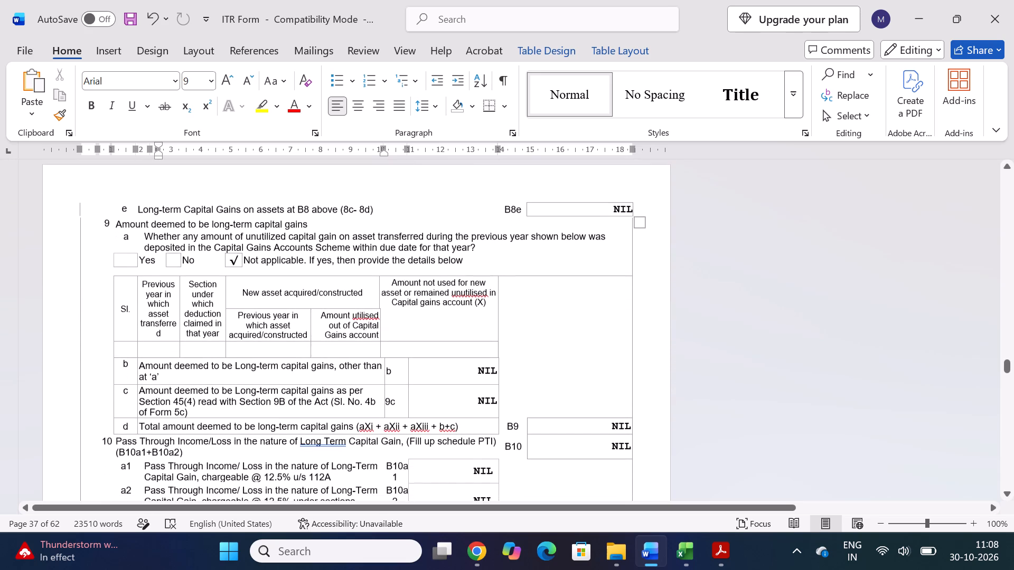
{"action": "scroll", "coordinate": [138, 314], "scroll_direction": "down", "scroll_amount": 3}
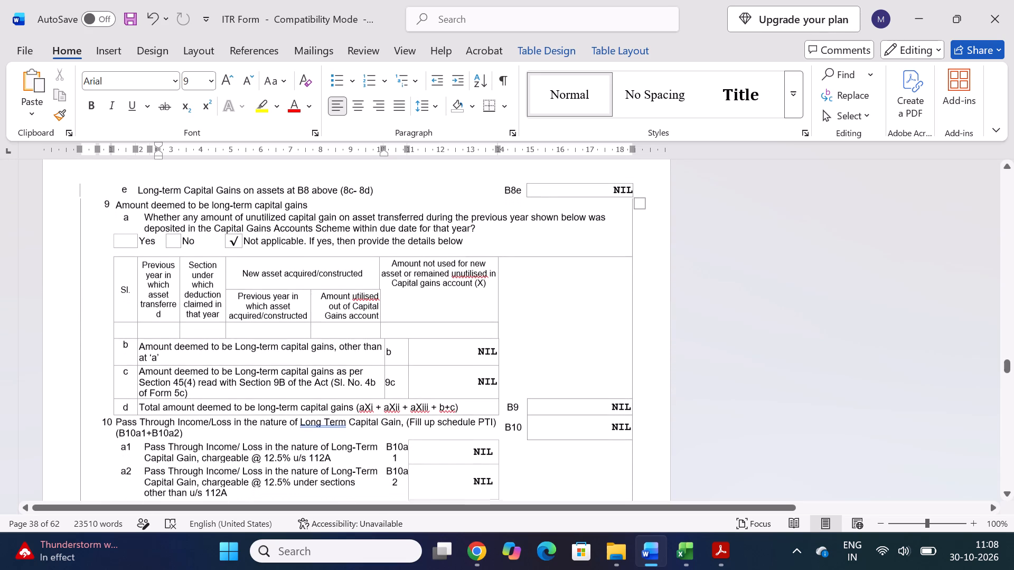
{"action": "scroll", "coordinate": [138, 314], "scroll_direction": "down", "scroll_amount": 1}
{"action": "scroll", "coordinate": [138, 314], "scroll_direction": "up", "scroll_amount": 1}
{"action": "scroll", "coordinate": [138, 314], "scroll_direction": "down", "scroll_amount": 3}
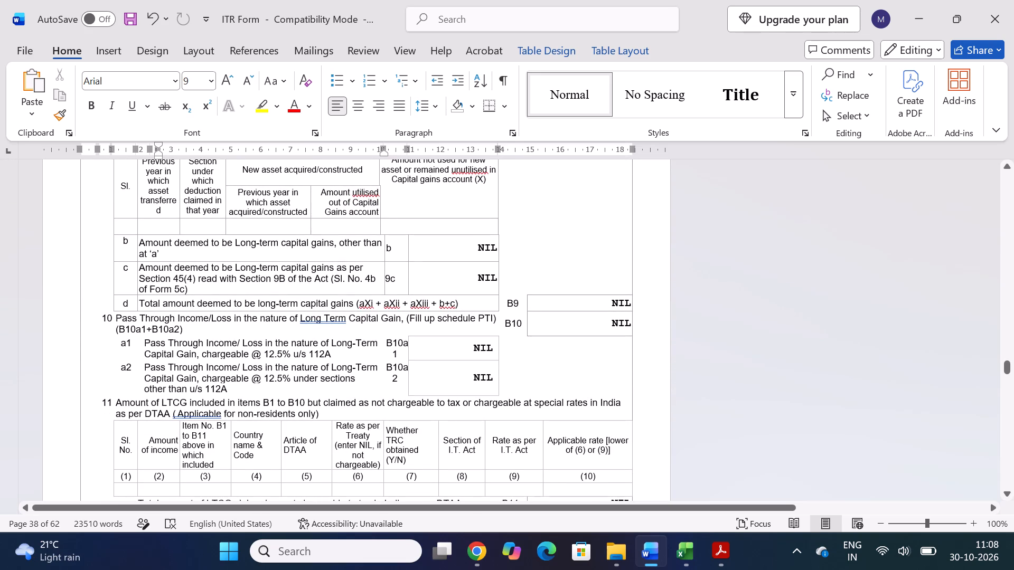
Examine the item 10 a1 and a2 pass-through long-term gain descriptions, selecting the opening words of a1.
{"action": "left_click_drag", "start_coordinate": [145, 343], "coordinate": [293, 342]}
{"action": "scroll", "coordinate": [253, 339], "scroll_direction": "right", "scroll_amount": 1}
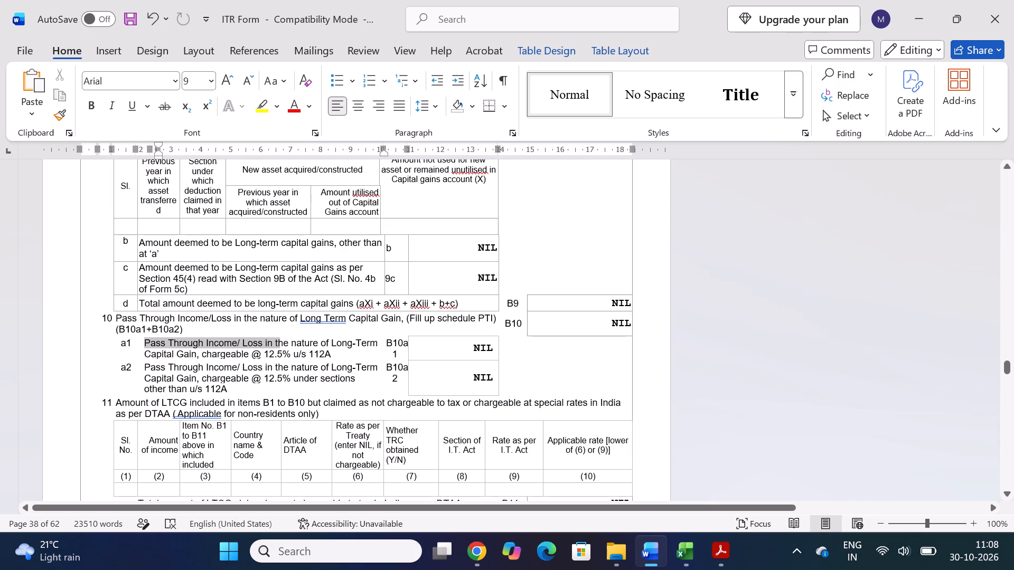
{"action": "left_click_drag", "start_coordinate": [293, 342], "coordinate": [312, 346]}
{"action": "scroll", "coordinate": [293, 342], "scroll_direction": "right", "scroll_amount": 1}
{"action": "triple_click", "coordinate": [282, 370]}
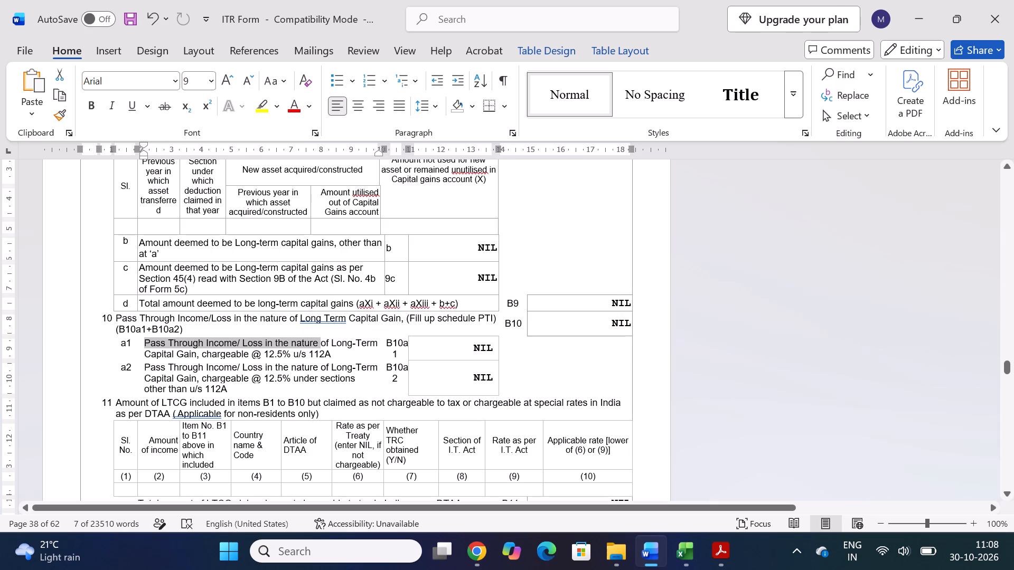
{"action": "left_click", "coordinate": [256, 369]}
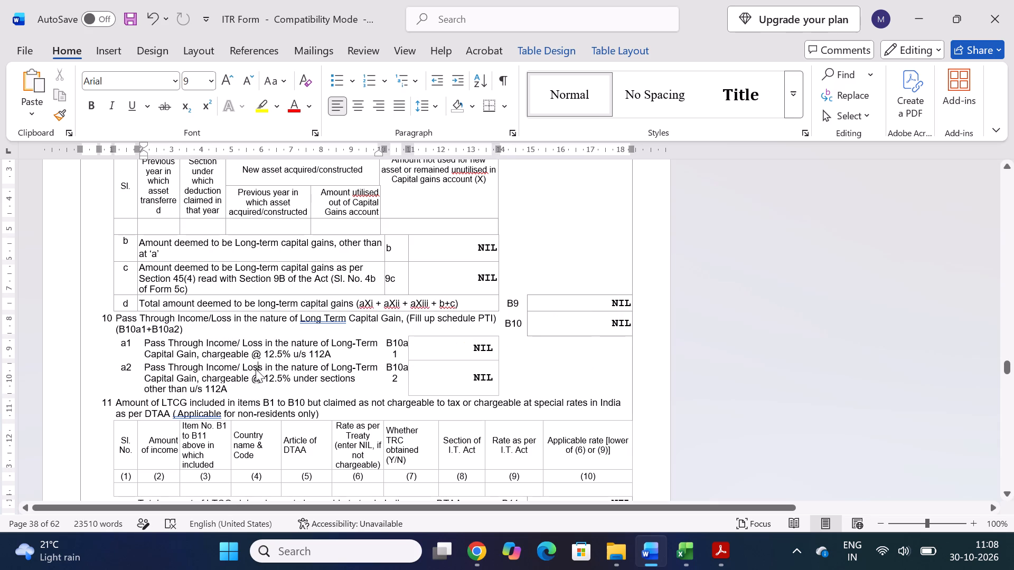
Highlight the amounts in rows C1, C2 and C3 of the capital gains totals in yellow.
{"action": "scroll", "coordinate": [256, 369], "scroll_direction": "down", "scroll_amount": 1}
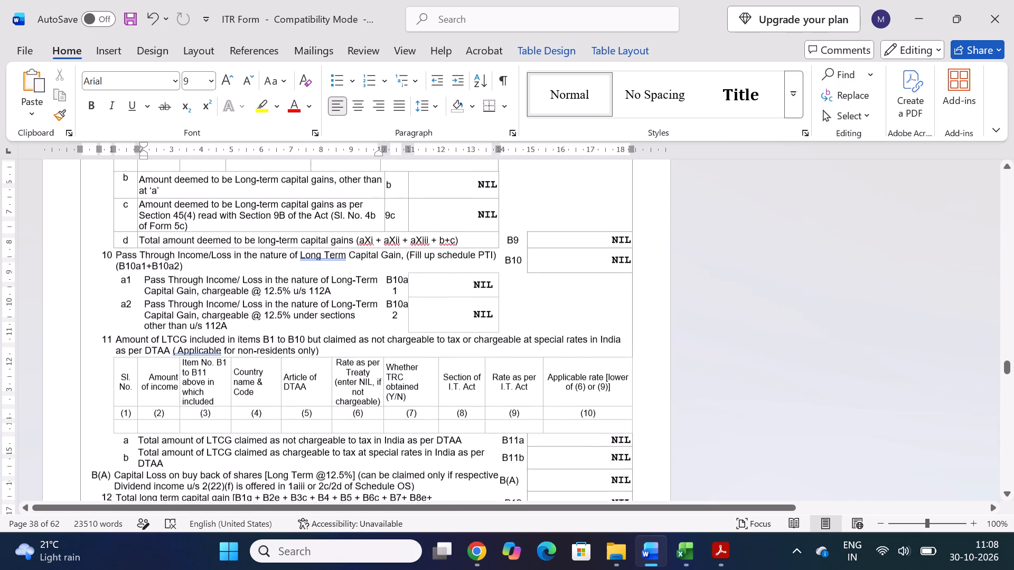
{"action": "scroll", "coordinate": [256, 369], "scroll_direction": "down", "scroll_amount": 1}
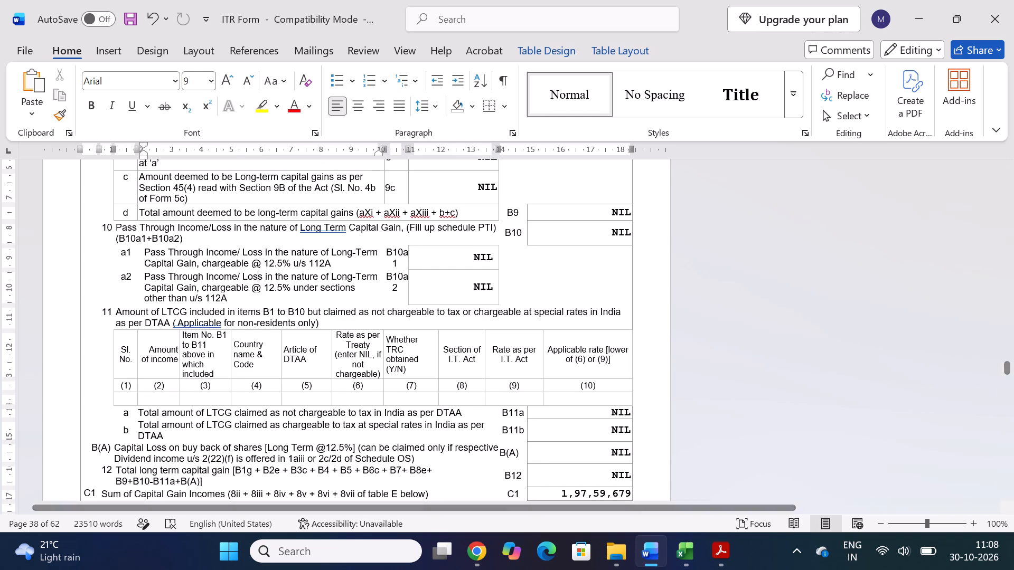
{"action": "scroll", "coordinate": [256, 369], "scroll_direction": "down", "scroll_amount": 1}
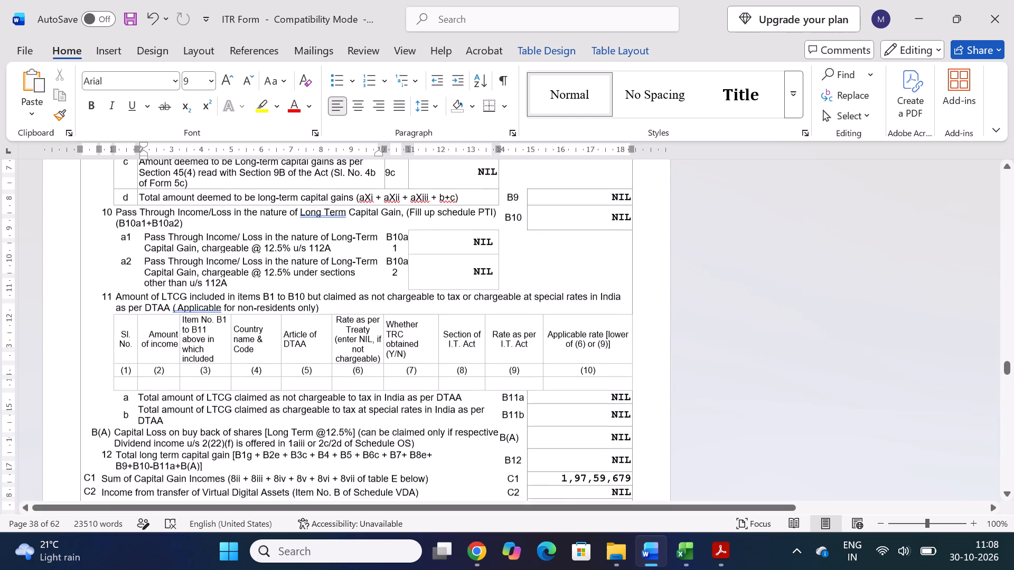
{"action": "scroll", "coordinate": [256, 369], "scroll_direction": "down", "scroll_amount": 2}
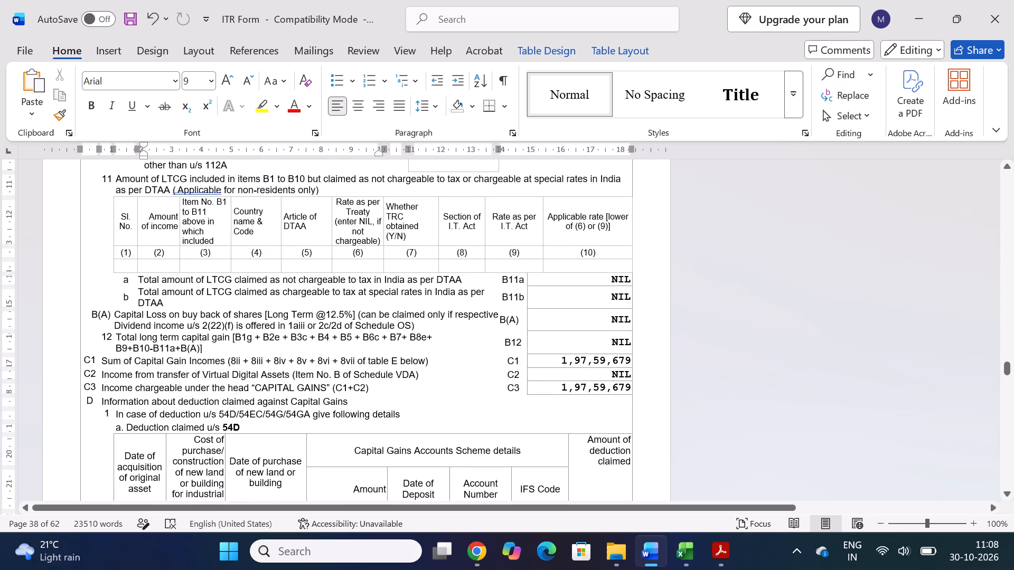
{"action": "left_click_drag", "start_coordinate": [559, 359], "coordinate": [587, 391]}
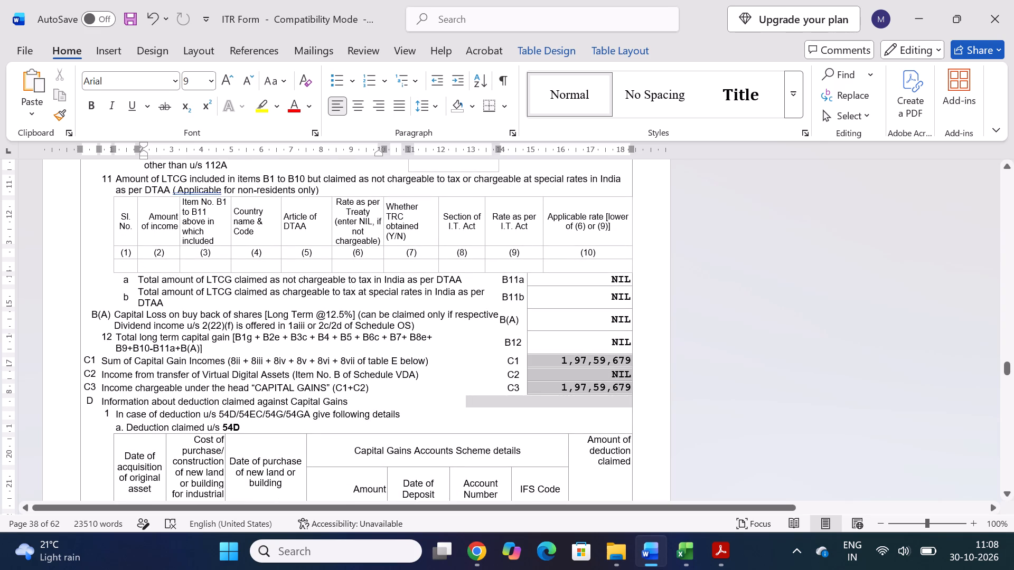
{"action": "left_click_drag", "start_coordinate": [587, 391], "coordinate": [558, 389]}
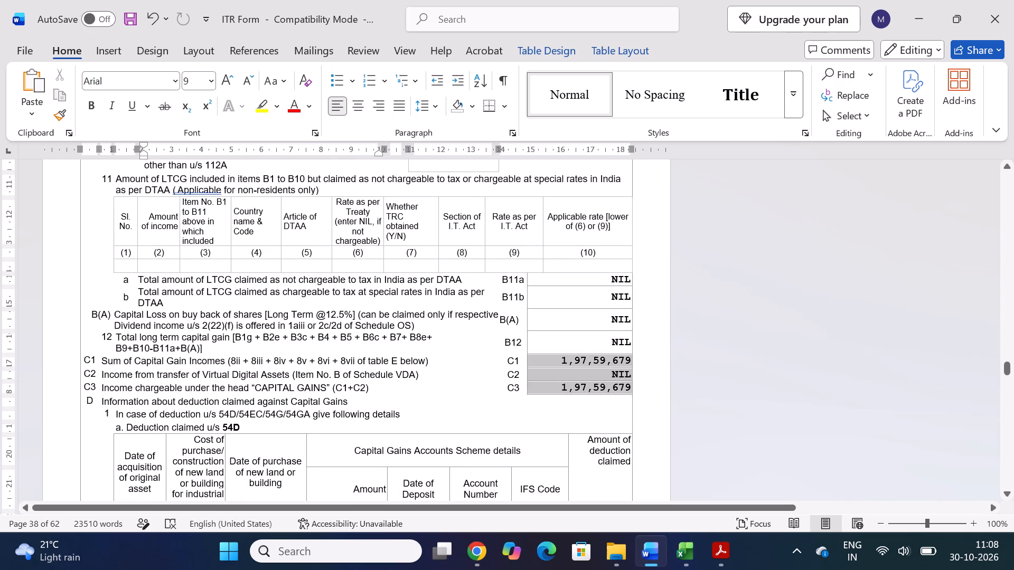
{"action": "left_click_drag", "start_coordinate": [558, 389], "coordinate": [559, 390]}
{"action": "right_click", "coordinate": [559, 390]}
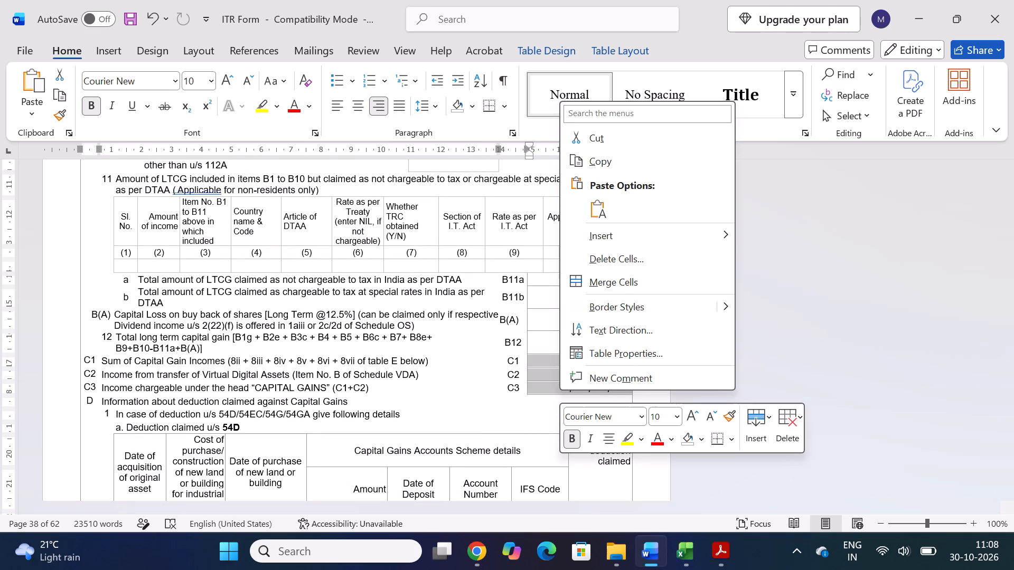
{"action": "left_click", "coordinate": [631, 440]}
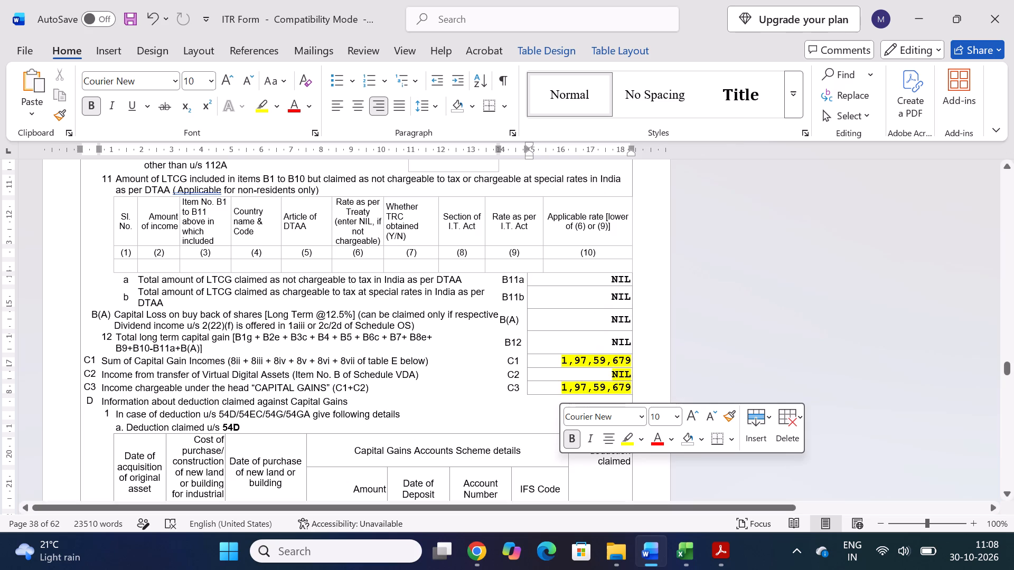
{"action": "left_click", "coordinate": [454, 364]}
Review section D's deductions under 54D, 54EC, 54G and 54GA and table E's set-off of current year capital losses.
{"action": "scroll", "coordinate": [454, 364], "scroll_direction": "down", "scroll_amount": 2}
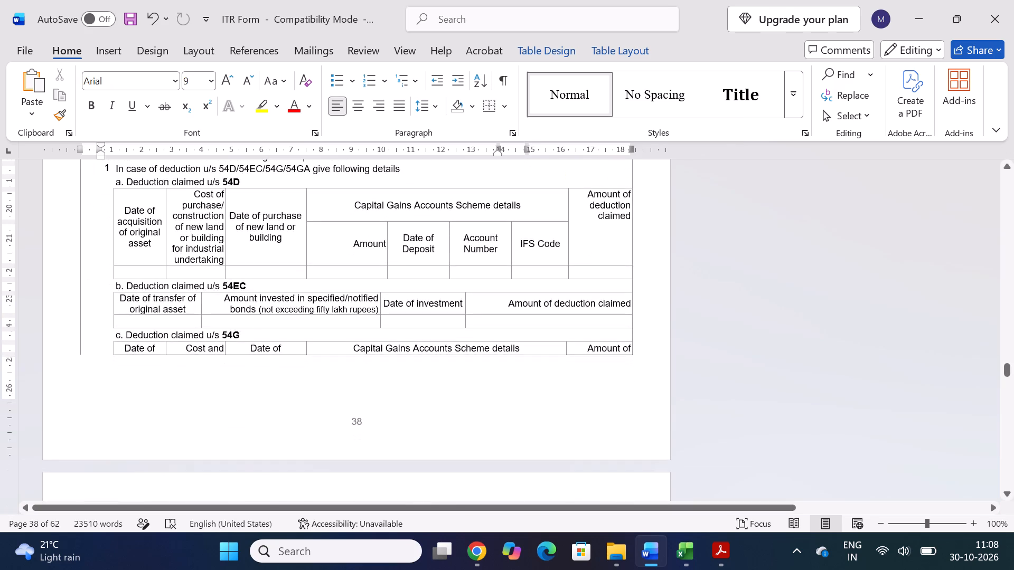
{"action": "scroll", "coordinate": [454, 364], "scroll_direction": "down", "scroll_amount": 3}
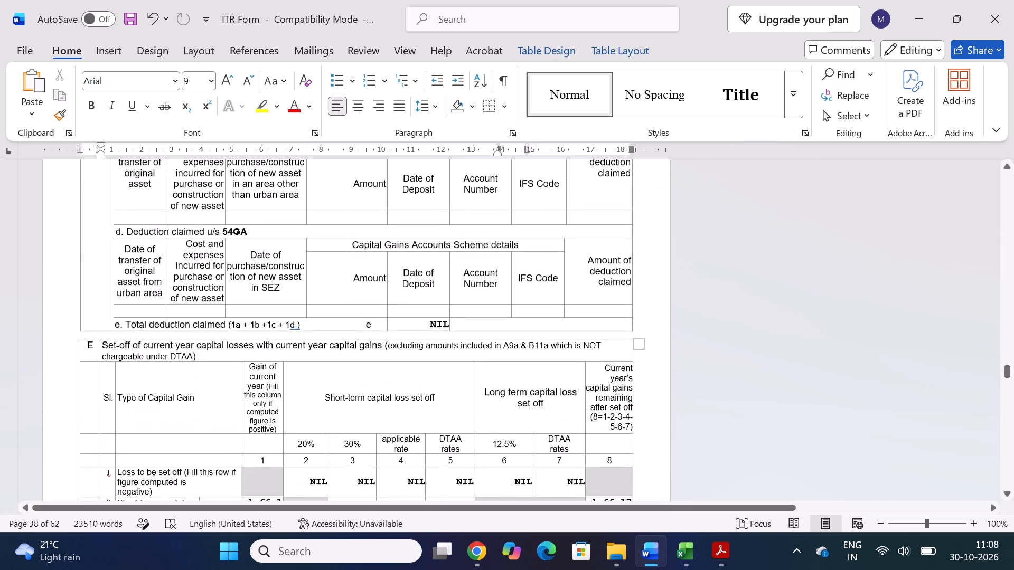
{"action": "scroll", "coordinate": [454, 364], "scroll_direction": "down", "scroll_amount": 1}
{"action": "scroll", "coordinate": [454, 364], "scroll_direction": "up", "scroll_amount": 2}
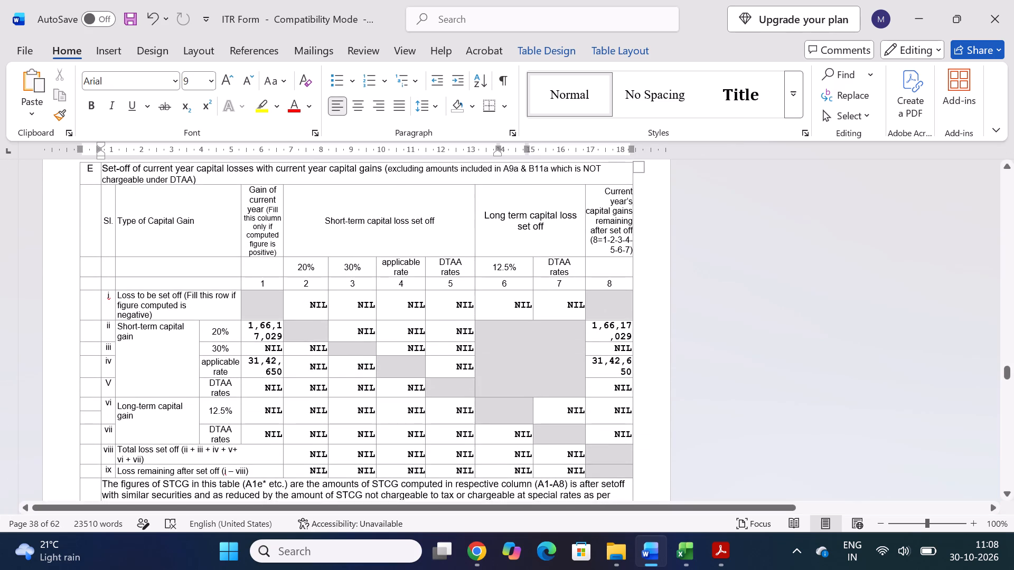
{"action": "scroll", "coordinate": [454, 364], "scroll_direction": "up", "scroll_amount": 2}
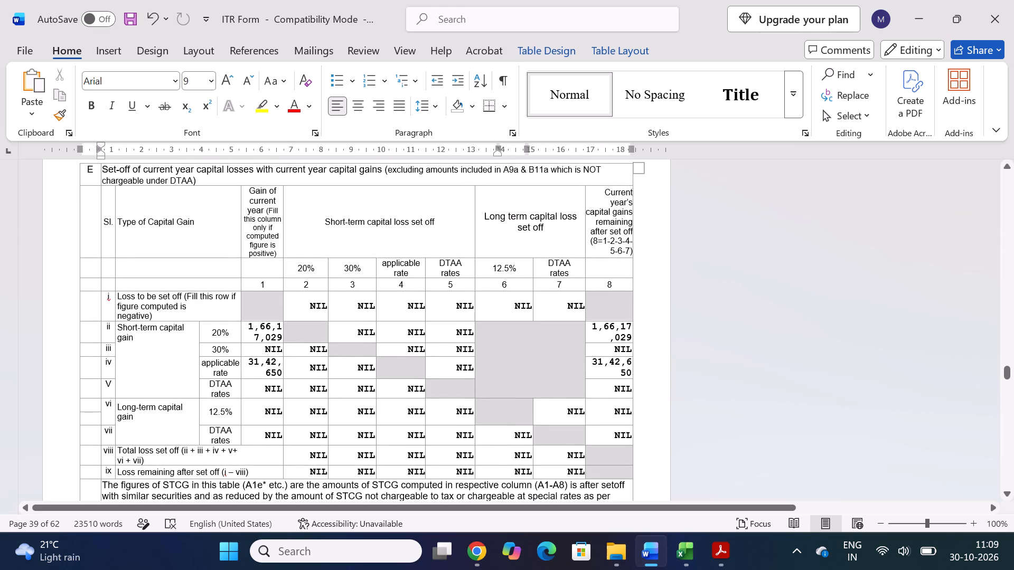
{"action": "scroll", "coordinate": [454, 364], "scroll_direction": "up", "scroll_amount": 2}
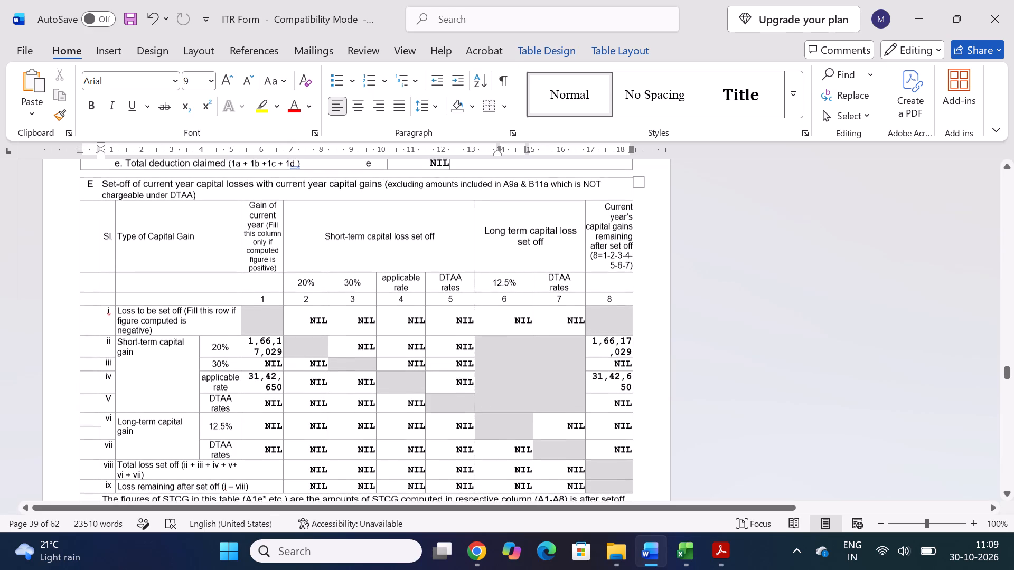
Recheck section D and the highlighted C1 to C3 totals, and go back over long-term items 12 through 9.
{"action": "scroll", "coordinate": [454, 364], "scroll_direction": "up", "scroll_amount": 4}
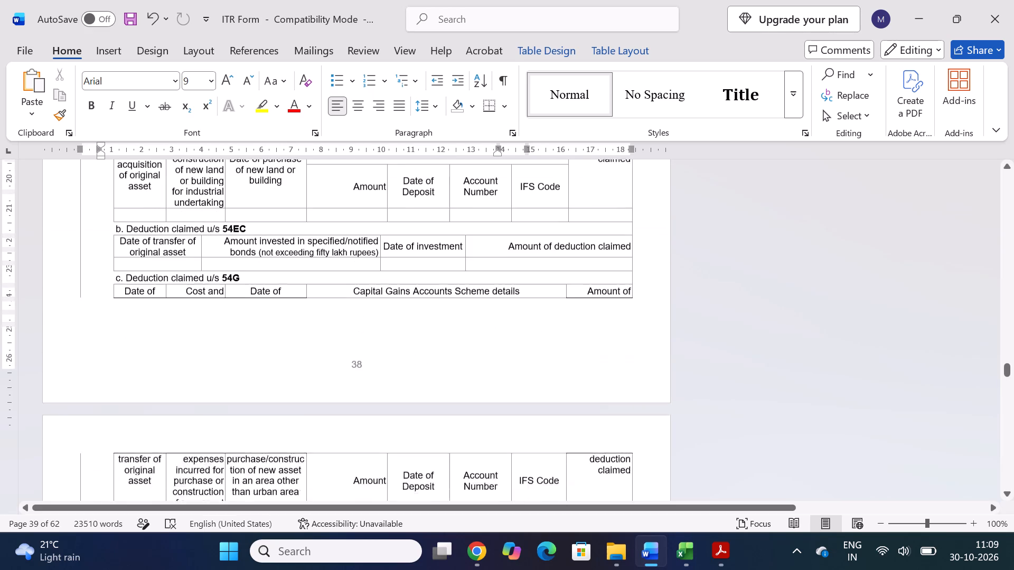
{"action": "scroll", "coordinate": [454, 364], "scroll_direction": "up", "scroll_amount": 3}
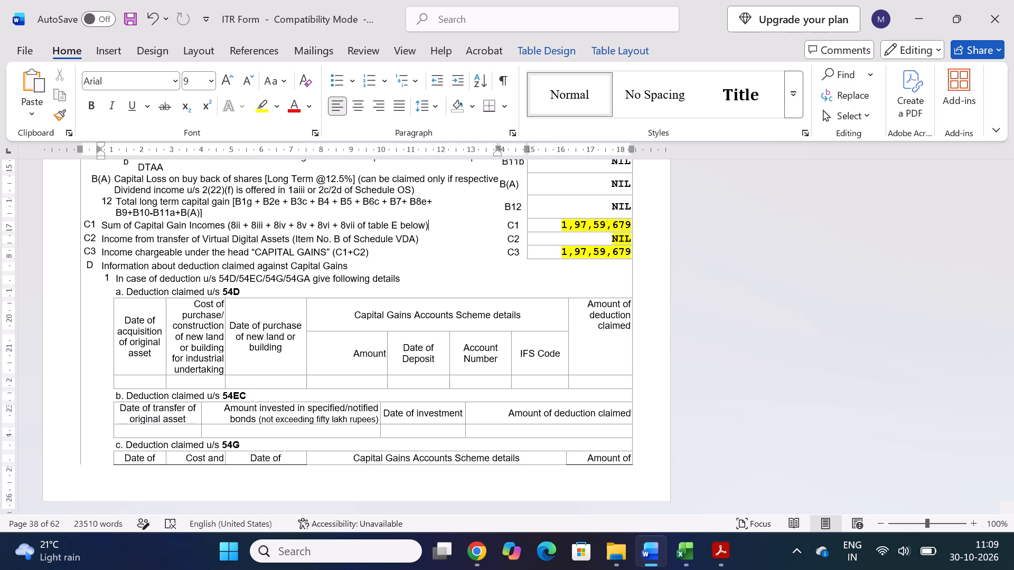
{"action": "scroll", "coordinate": [454, 364], "scroll_direction": "up", "scroll_amount": 1}
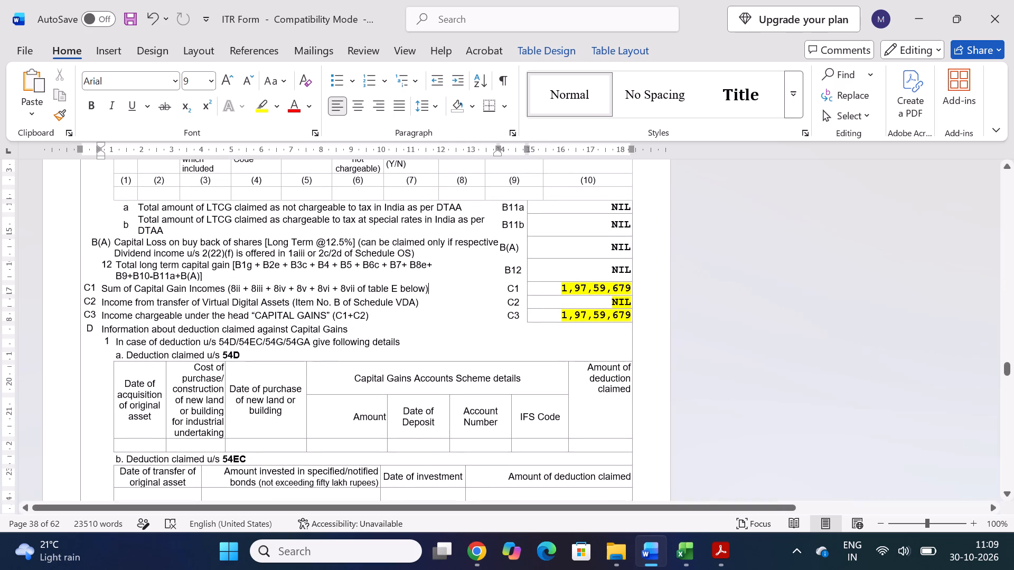
{"action": "scroll", "coordinate": [454, 357], "scroll_direction": "up", "scroll_amount": 1}
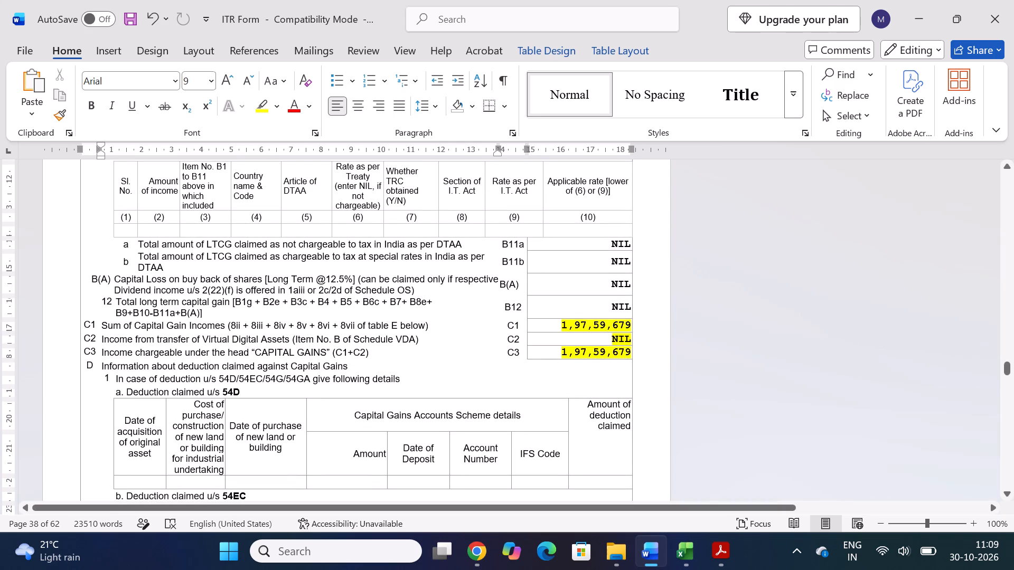
{"action": "scroll", "coordinate": [454, 357], "scroll_direction": "up", "scroll_amount": 2}
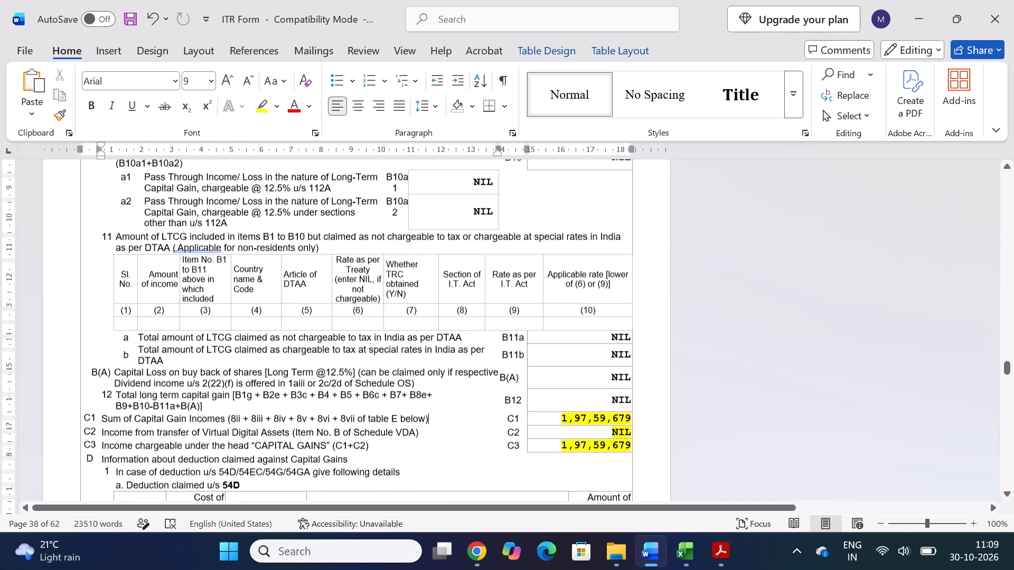
{"action": "scroll", "coordinate": [454, 357], "scroll_direction": "up", "scroll_amount": 4}
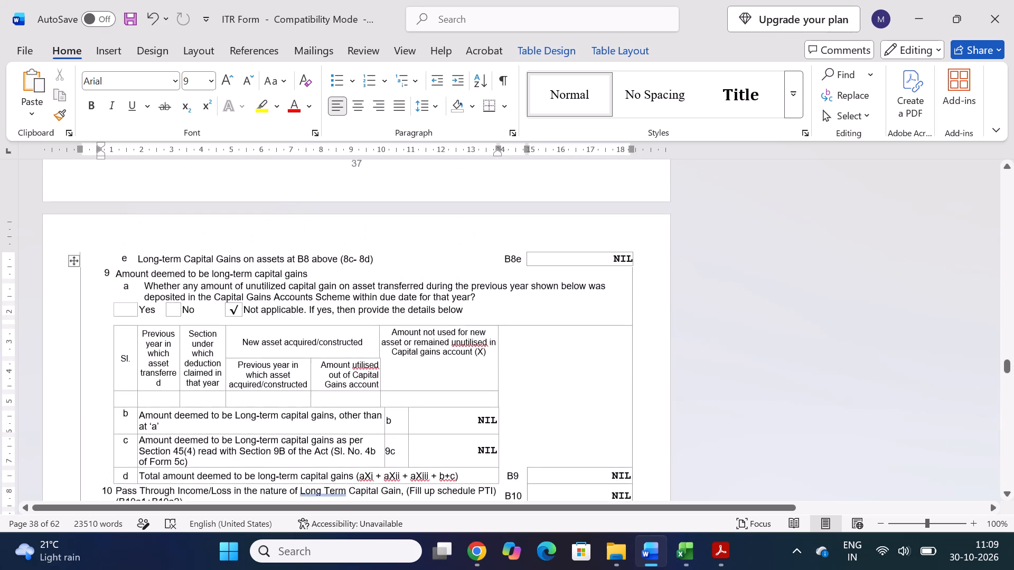
Go back over long-term capital gain items 8 through 1, up to the total short-term capital gain in A10.
{"action": "scroll", "coordinate": [454, 357], "scroll_direction": "up", "scroll_amount": 4}
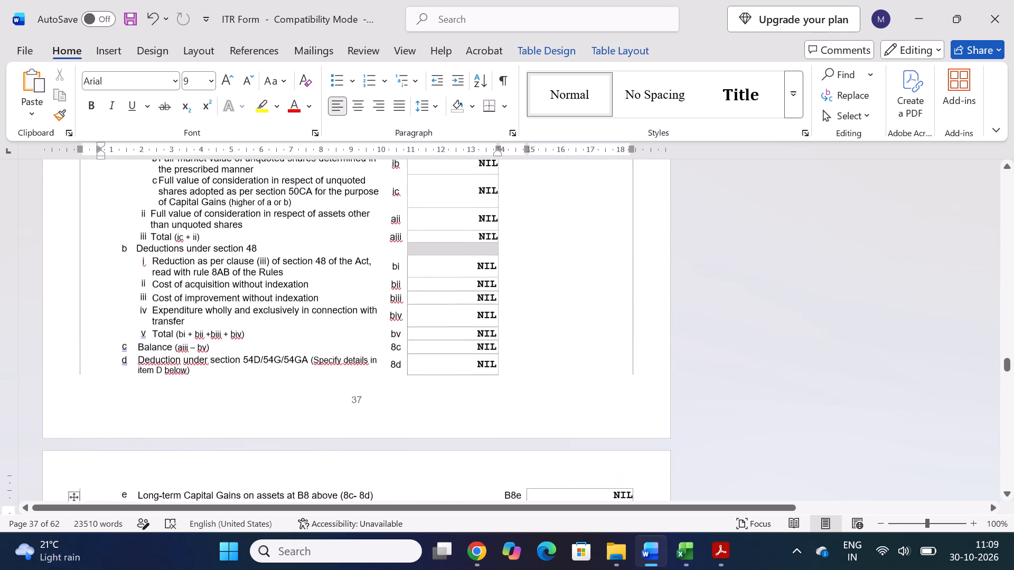
{"action": "scroll", "coordinate": [454, 357], "scroll_direction": "up", "scroll_amount": 3}
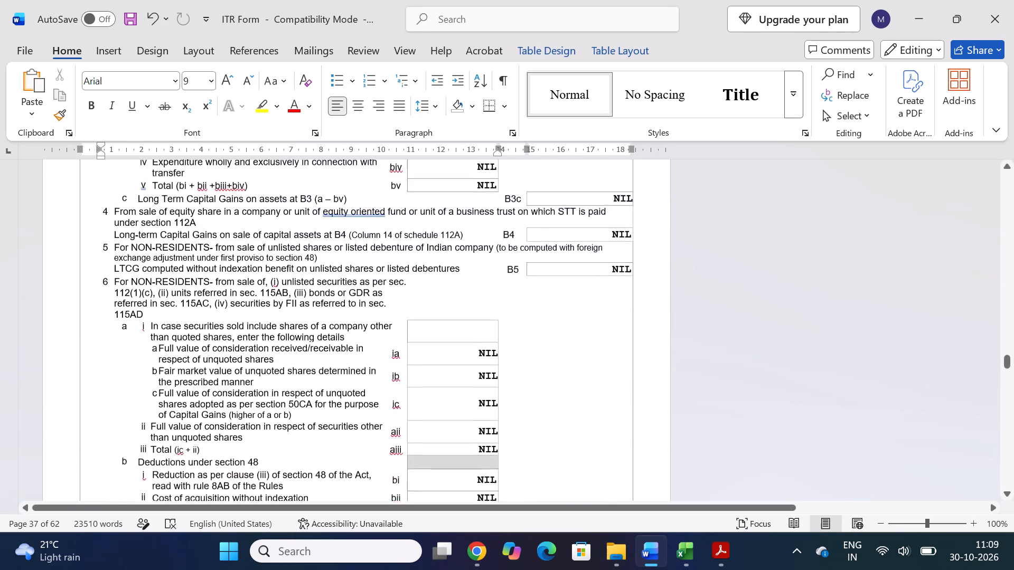
{"action": "scroll", "coordinate": [454, 357], "scroll_direction": "up", "scroll_amount": 6}
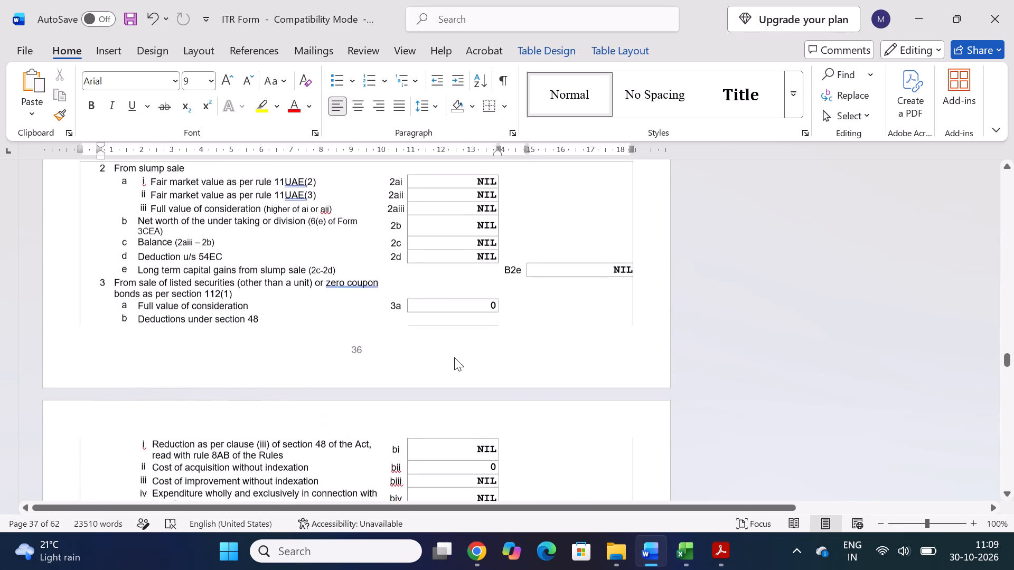
{"action": "scroll", "coordinate": [454, 357], "scroll_direction": "up", "scroll_amount": 3}
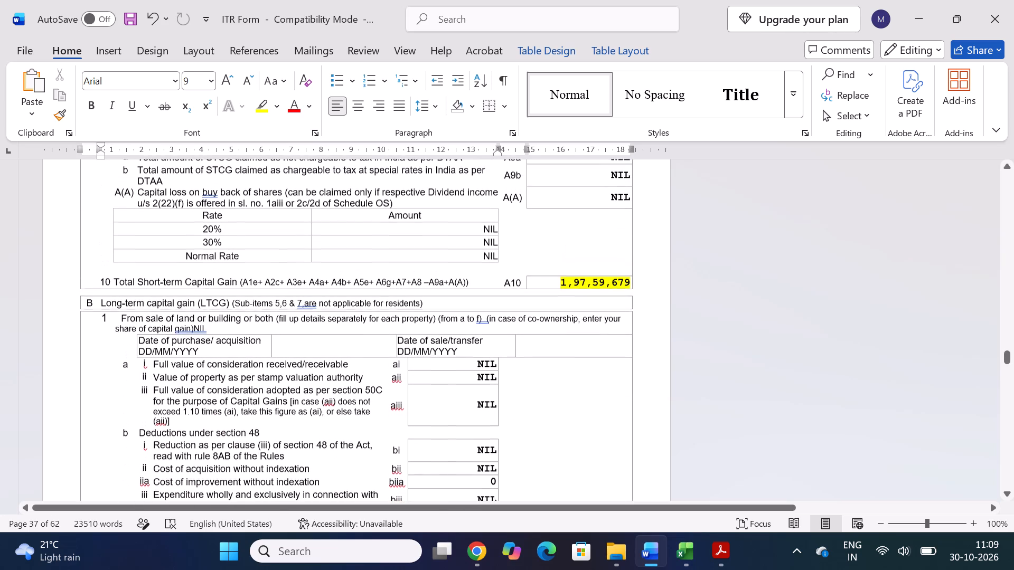
Reread section B's long-term gains from item 1, land or building, down to the item 12 total.
{"action": "scroll", "coordinate": [454, 357], "scroll_direction": "down", "scroll_amount": 1}
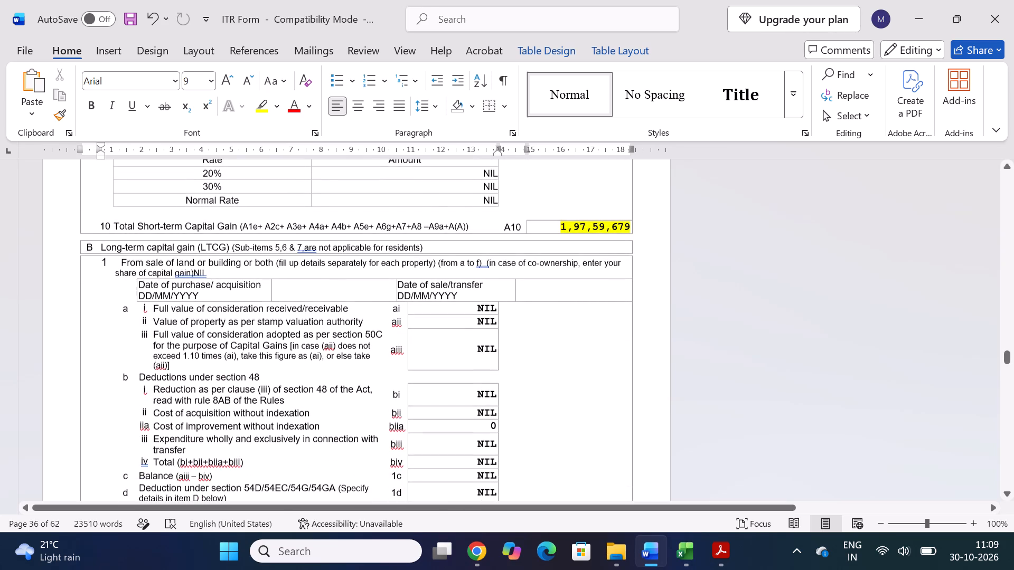
{"action": "scroll", "coordinate": [454, 357], "scroll_direction": "down", "scroll_amount": 3}
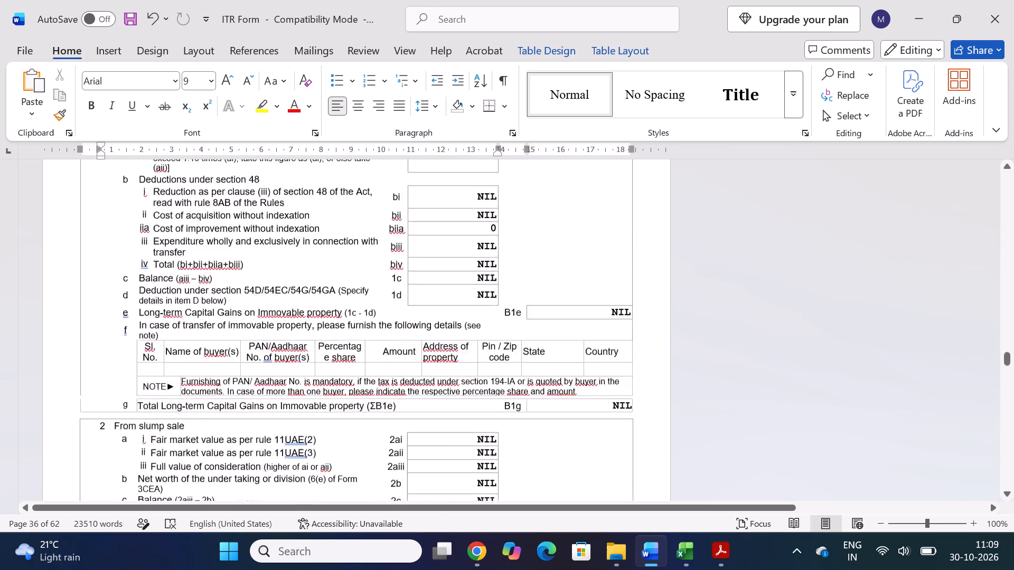
{"action": "scroll", "coordinate": [454, 357], "scroll_direction": "down", "scroll_amount": 2}
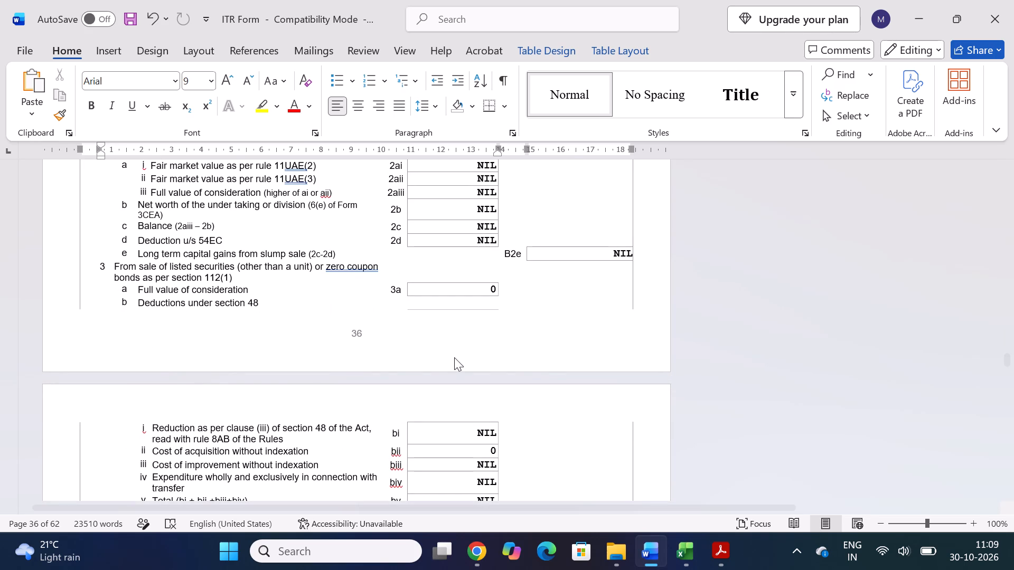
{"action": "scroll", "coordinate": [454, 357], "scroll_direction": "down", "scroll_amount": 2}
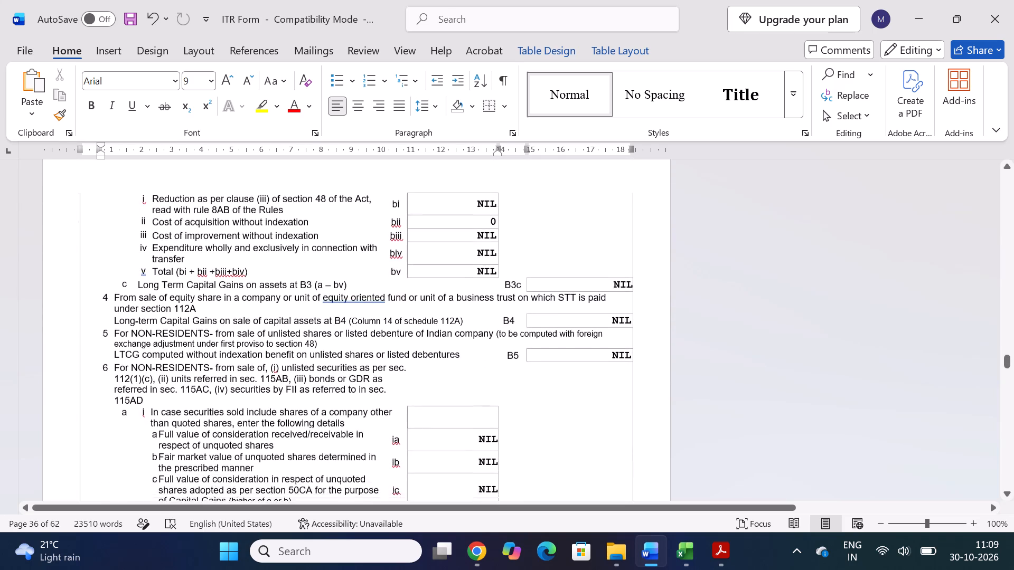
{"action": "scroll", "coordinate": [454, 357], "scroll_direction": "down", "scroll_amount": 3}
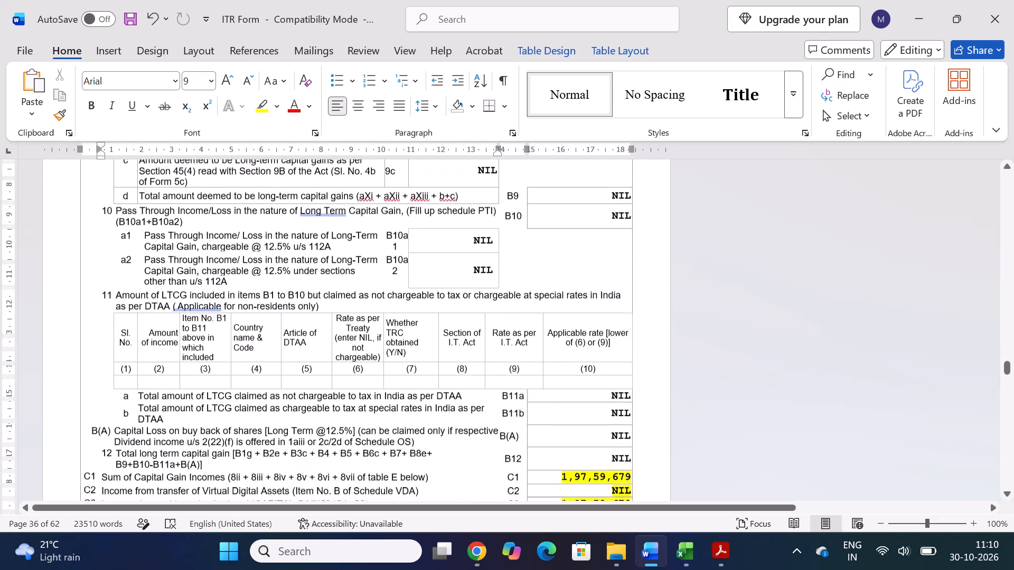
Review the 54GA deduction details and the short-term and long-term rows of table E's capital loss set-off.
{"action": "scroll", "coordinate": [454, 357], "scroll_direction": "down", "scroll_amount": 13}
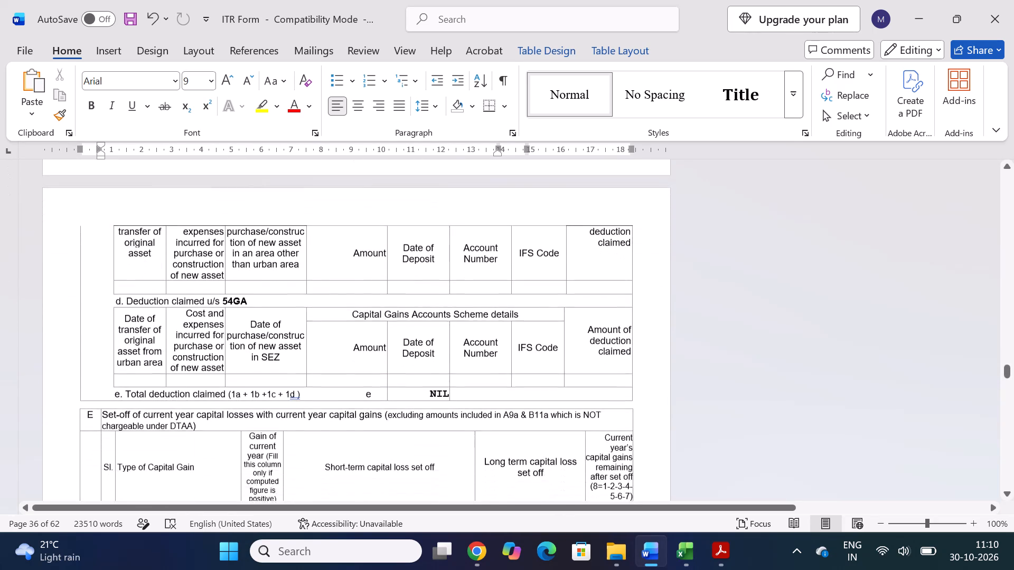
{"action": "scroll", "coordinate": [454, 357], "scroll_direction": "down", "scroll_amount": 2}
{"action": "scroll", "coordinate": [454, 357], "scroll_direction": "up", "scroll_amount": 1}
{"action": "scroll", "coordinate": [454, 357], "scroll_direction": "down", "scroll_amount": 2}
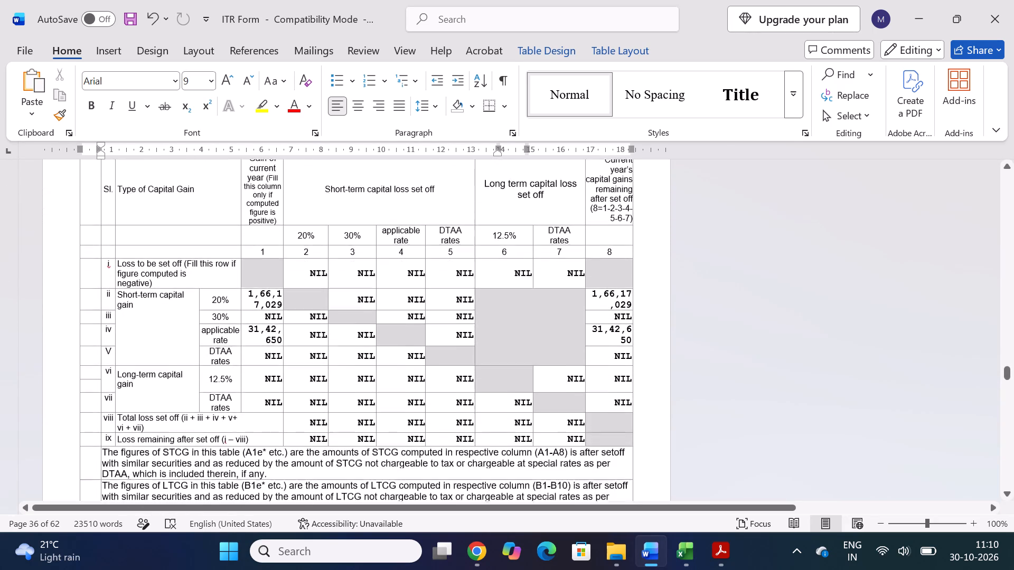
{"action": "scroll", "coordinate": [454, 357], "scroll_direction": "down", "scroll_amount": 1}
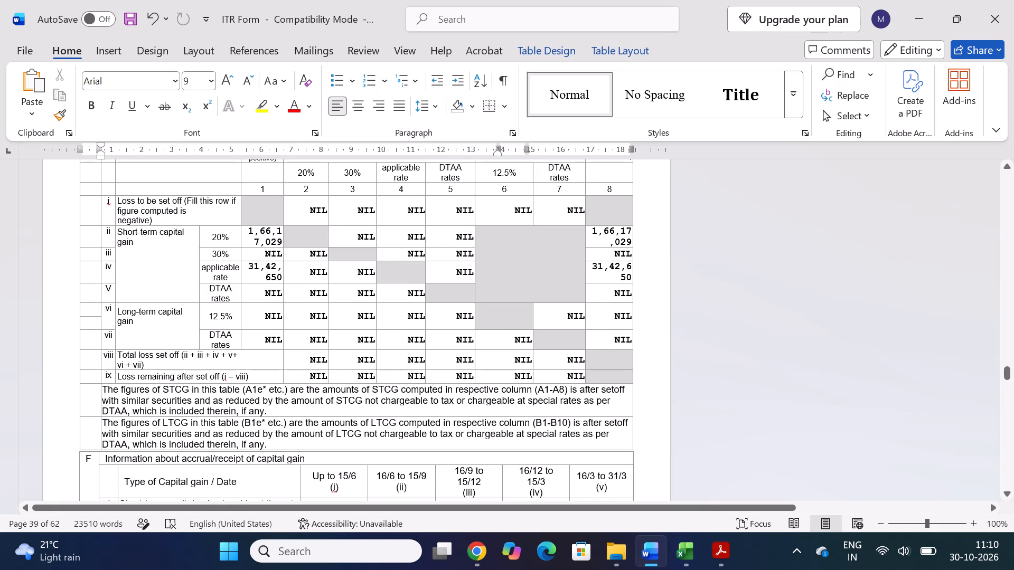
{"action": "scroll", "coordinate": [440, 330], "scroll_direction": "up", "scroll_amount": 1}
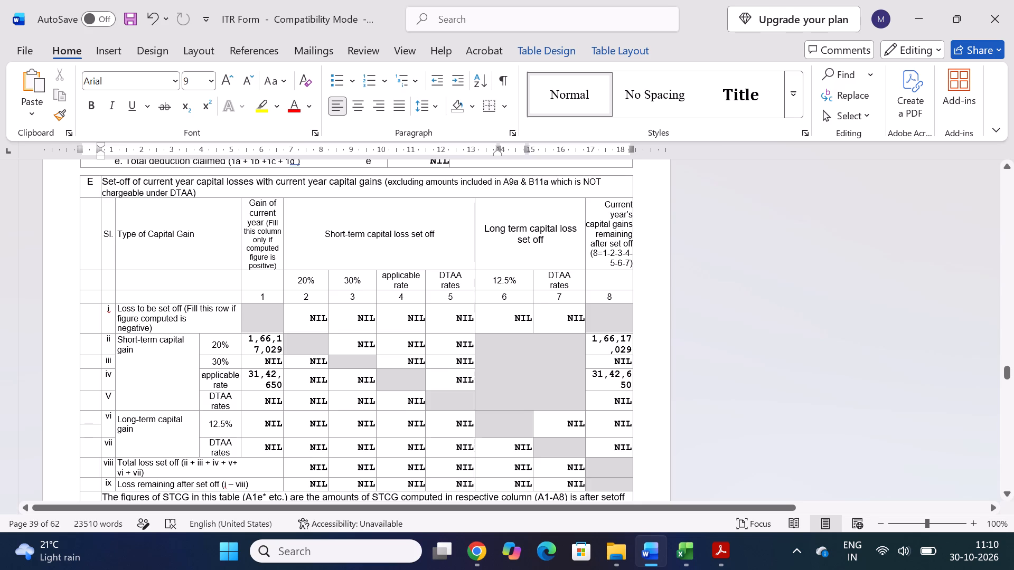
Study table E's current-year gain, loss set-off and remaining gains columns across rows i to ix.
{"action": "double_click", "coordinate": [283, 212]}
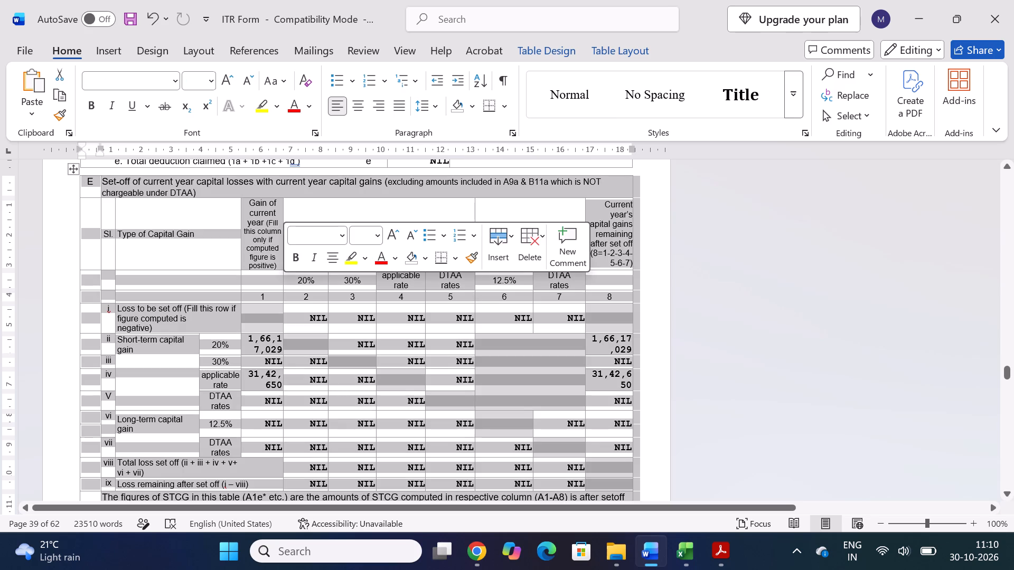
{"action": "left_click", "coordinate": [283, 212]}
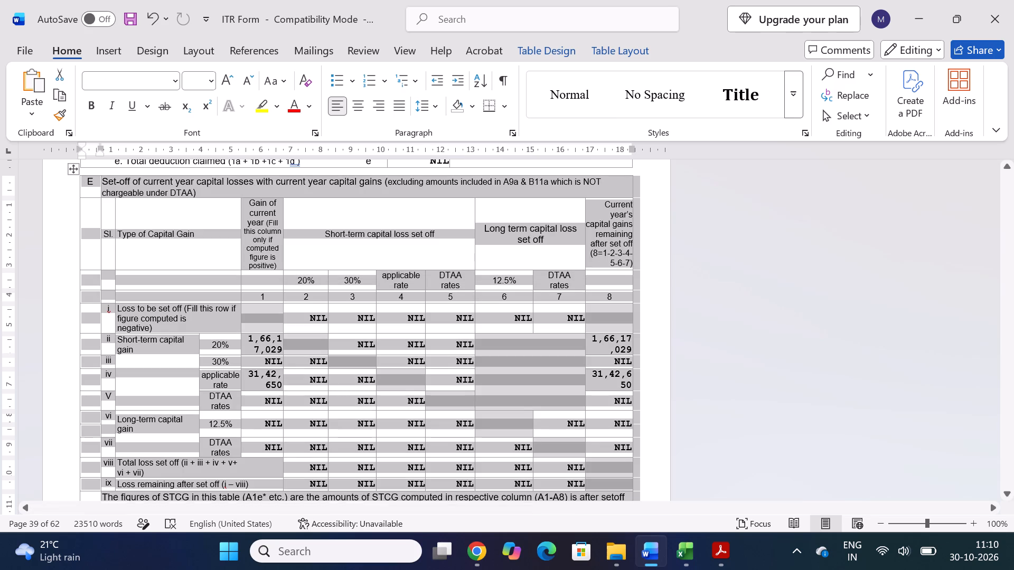
{"action": "left_click", "coordinate": [265, 219]}
{"action": "scroll", "coordinate": [265, 219], "scroll_direction": "down", "scroll_amount": 1}
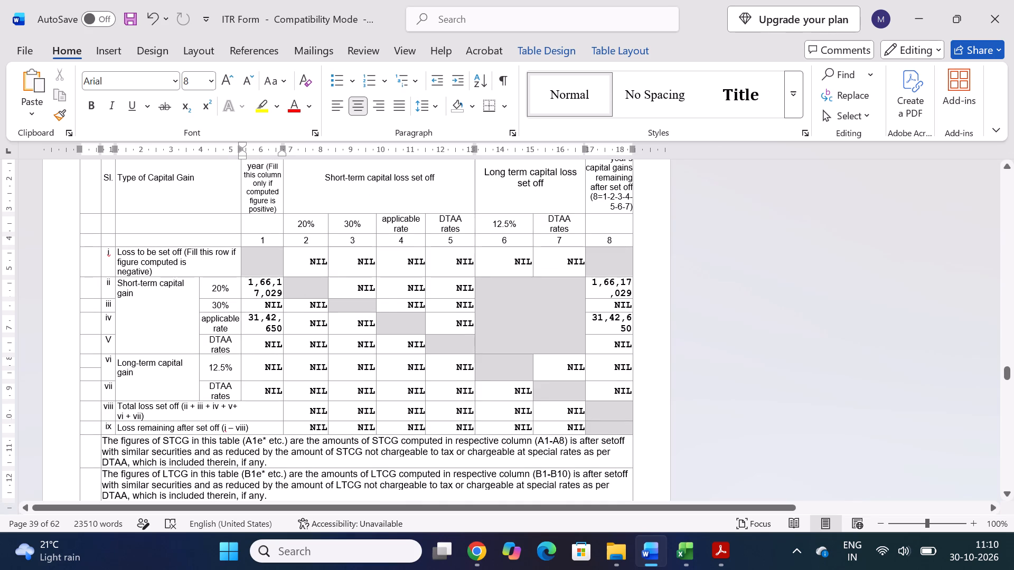
{"action": "scroll", "coordinate": [280, 181], "scroll_direction": "right", "scroll_amount": 2}
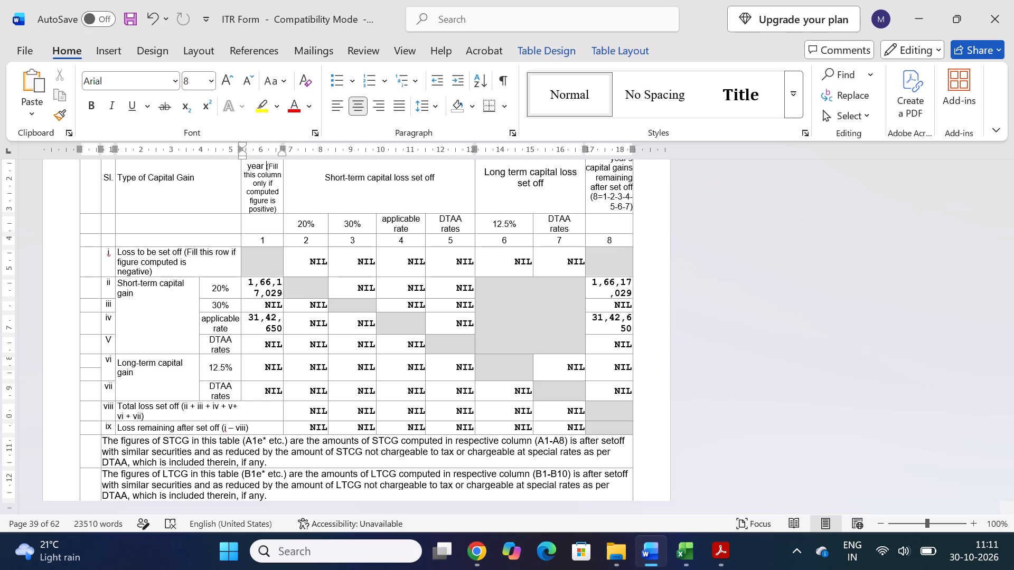
{"action": "scroll", "coordinate": [283, 183], "scroll_direction": "down", "scroll_amount": 1, "text": "ctrl"}
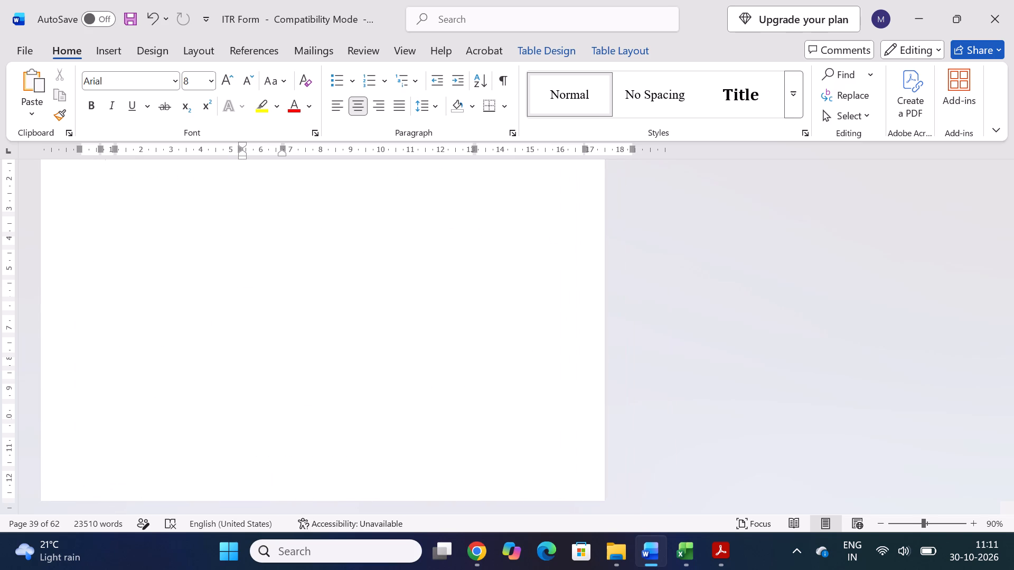
{"action": "scroll", "coordinate": [283, 183], "scroll_direction": "up", "scroll_amount": 1, "text": "ctrl"}
{"action": "scroll", "coordinate": [283, 183], "scroll_direction": "up", "scroll_amount": 2}
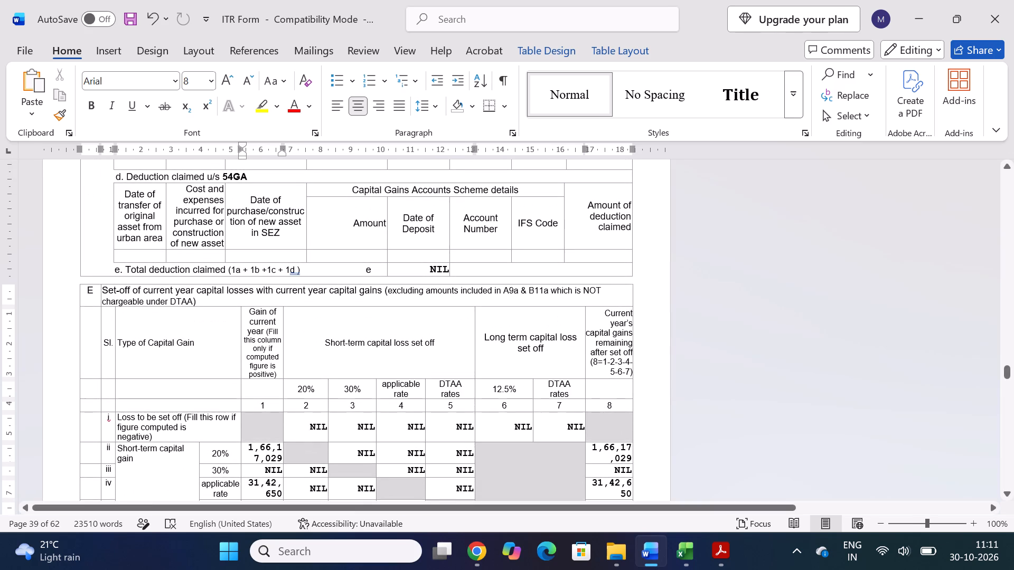
{"action": "left_click", "coordinate": [282, 184]}
{"action": "left_click", "coordinate": [284, 203]}
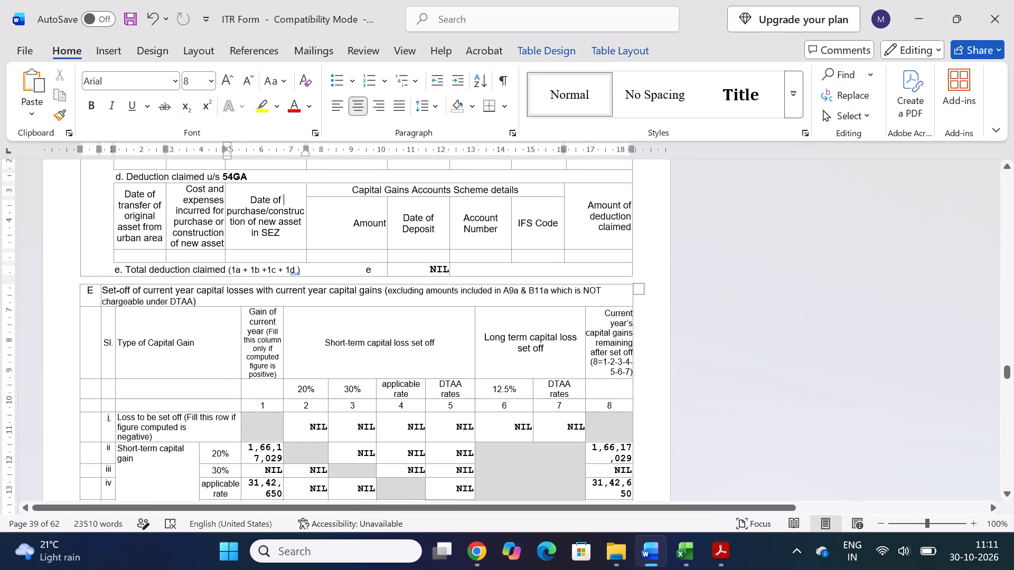
{"action": "scroll", "coordinate": [284, 203], "scroll_direction": "down", "scroll_amount": 1}
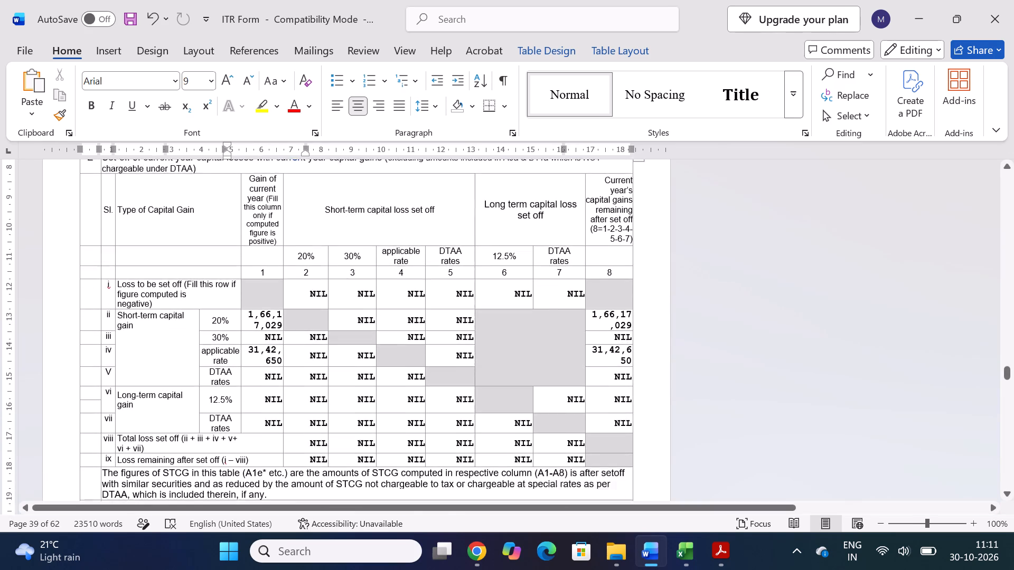
Examine table F's accrual and receipt of capital gains by date period, covering rows 1 to 7.
{"action": "scroll", "coordinate": [284, 203], "scroll_direction": "down", "scroll_amount": 3}
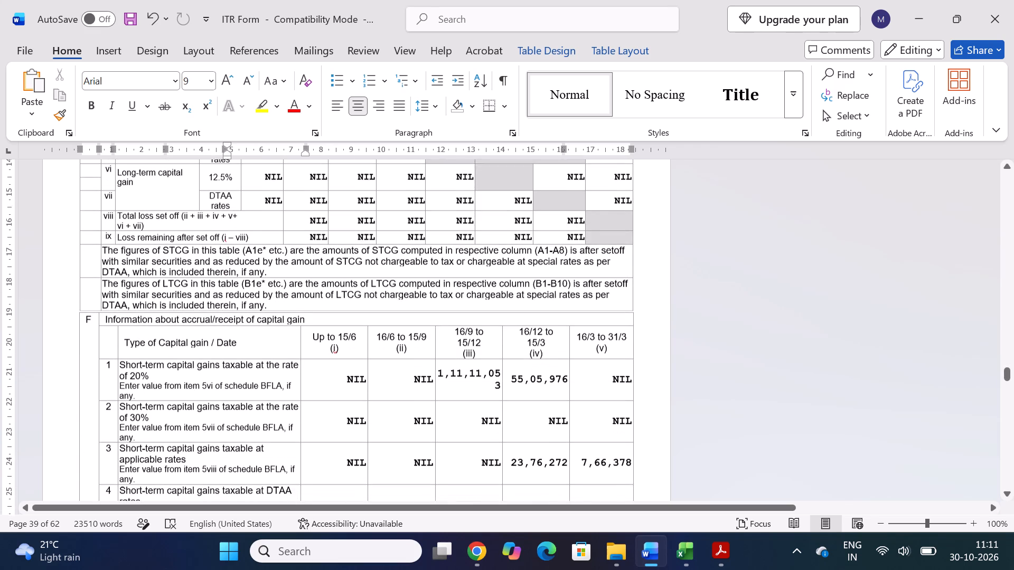
{"action": "scroll", "coordinate": [284, 203], "scroll_direction": "down", "scroll_amount": 1}
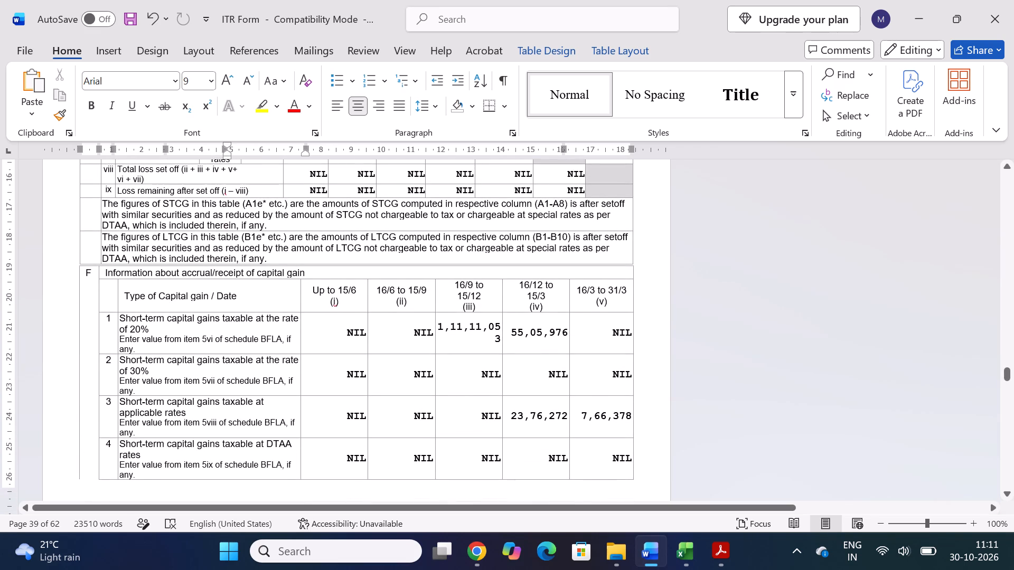
{"action": "scroll", "coordinate": [284, 203], "scroll_direction": "down", "scroll_amount": 3}
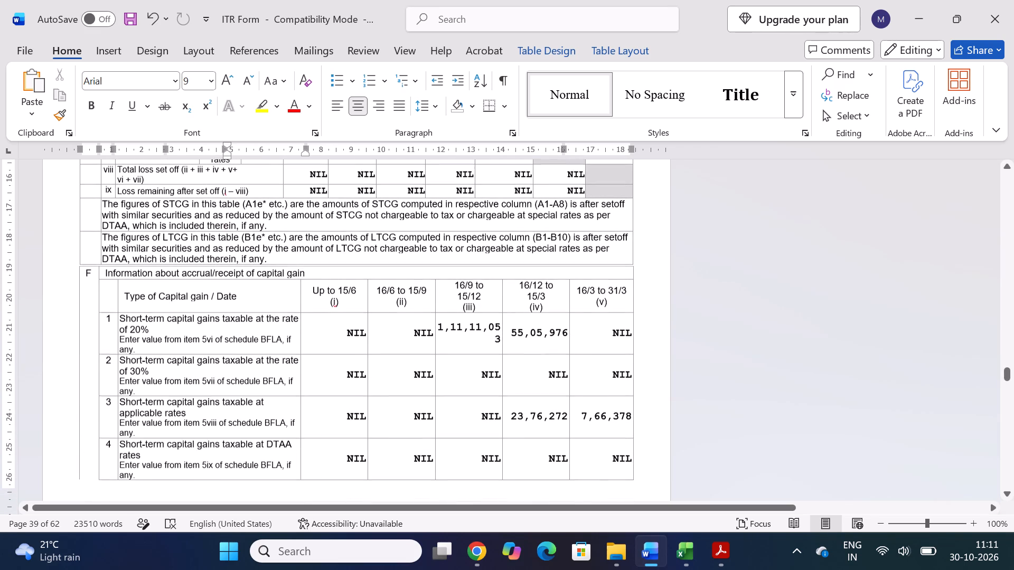
{"action": "scroll", "coordinate": [284, 203], "scroll_direction": "right", "scroll_amount": 1}
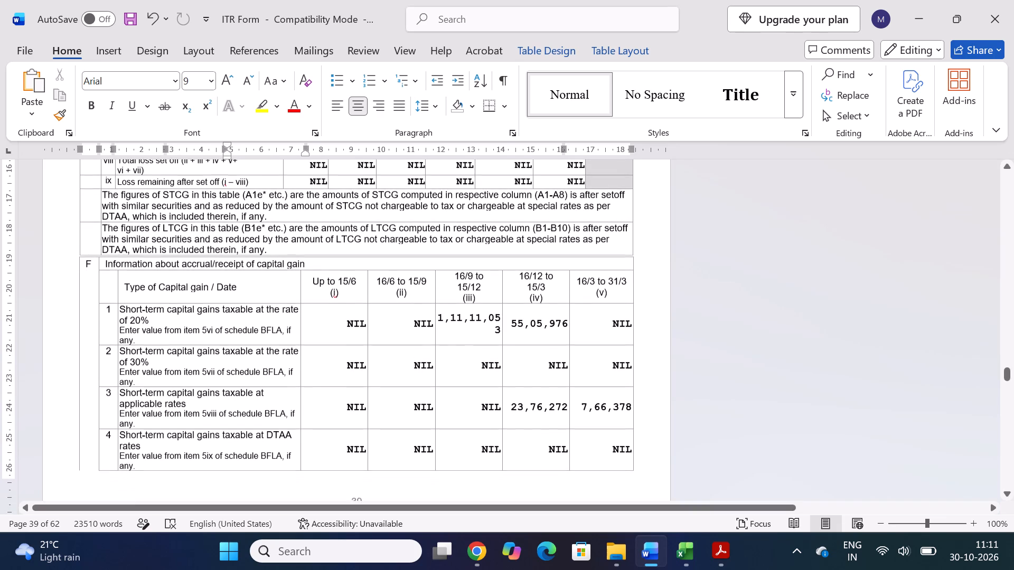
{"action": "scroll", "coordinate": [353, 311], "scroll_direction": "down", "scroll_amount": 1}
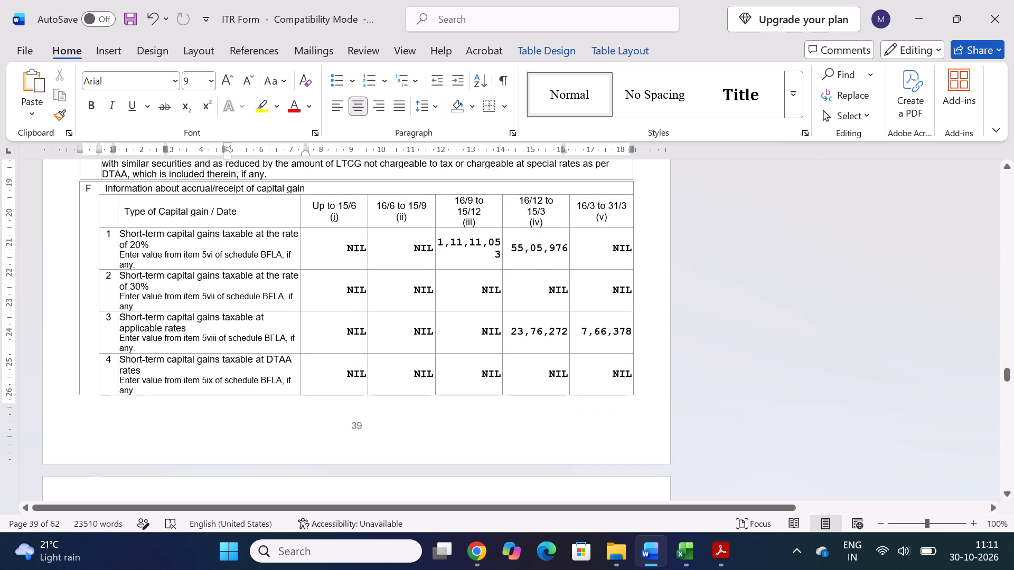
{"action": "scroll", "coordinate": [353, 311], "scroll_direction": "down", "scroll_amount": 4}
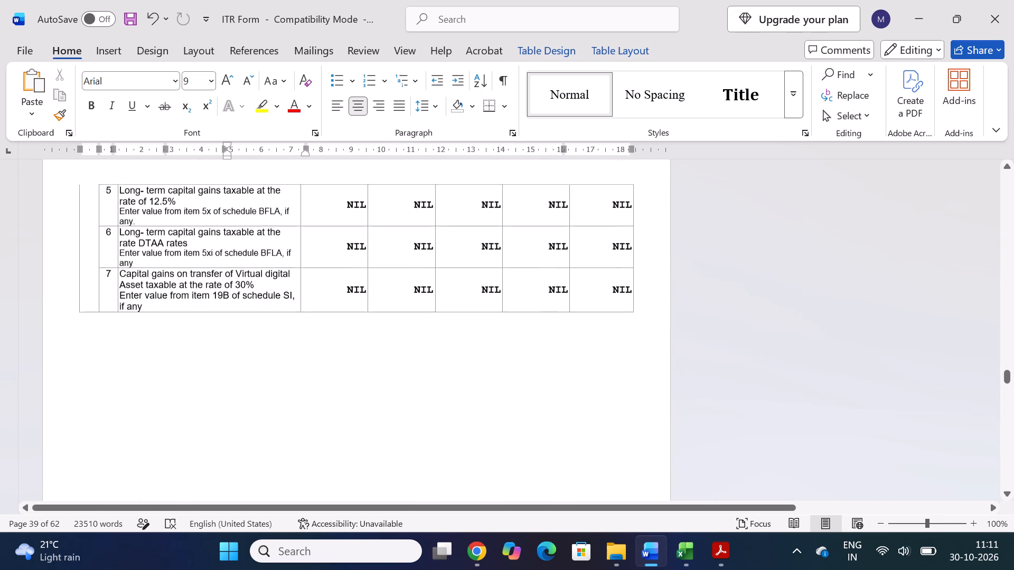
Look through Schedule 112A, Schedule 115AD(1)(b)(iii) proviso and Schedule VDA's virtual digital asset income table.
{"action": "scroll", "coordinate": [353, 311], "scroll_direction": "down", "scroll_amount": 4}
{"action": "scroll", "coordinate": [353, 311], "scroll_direction": "up", "scroll_amount": 1}
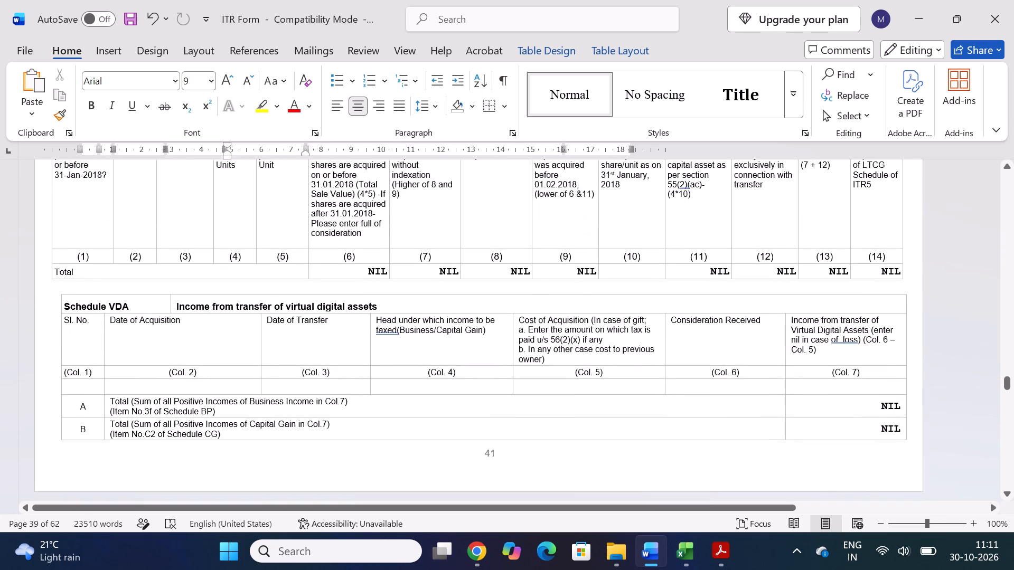
{"action": "scroll", "coordinate": [353, 311], "scroll_direction": "up", "scroll_amount": 2}
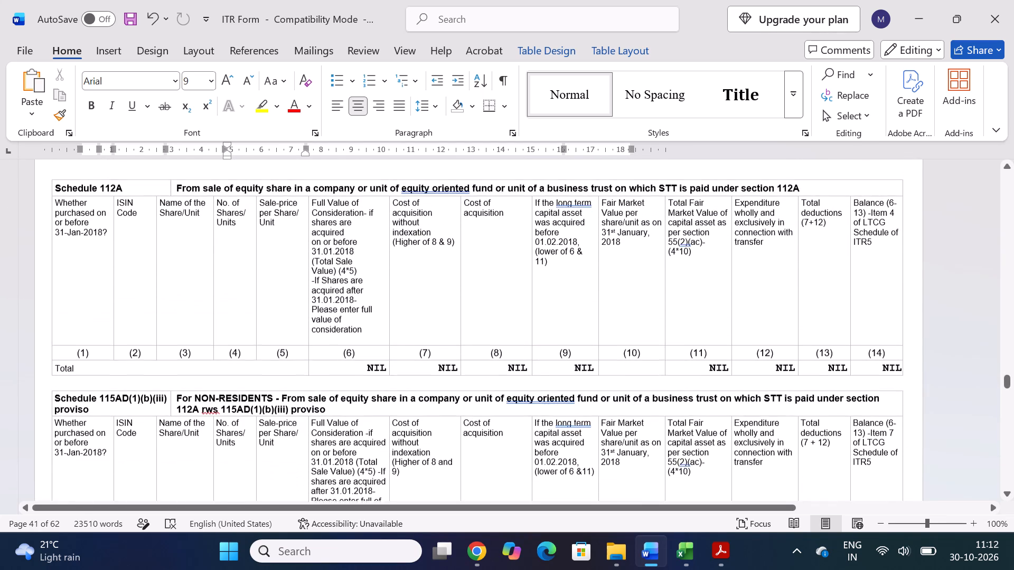
{"action": "scroll", "coordinate": [353, 311], "scroll_direction": "up", "scroll_amount": 1}
{"action": "scroll", "coordinate": [353, 311], "scroll_direction": "down", "scroll_amount": 1}
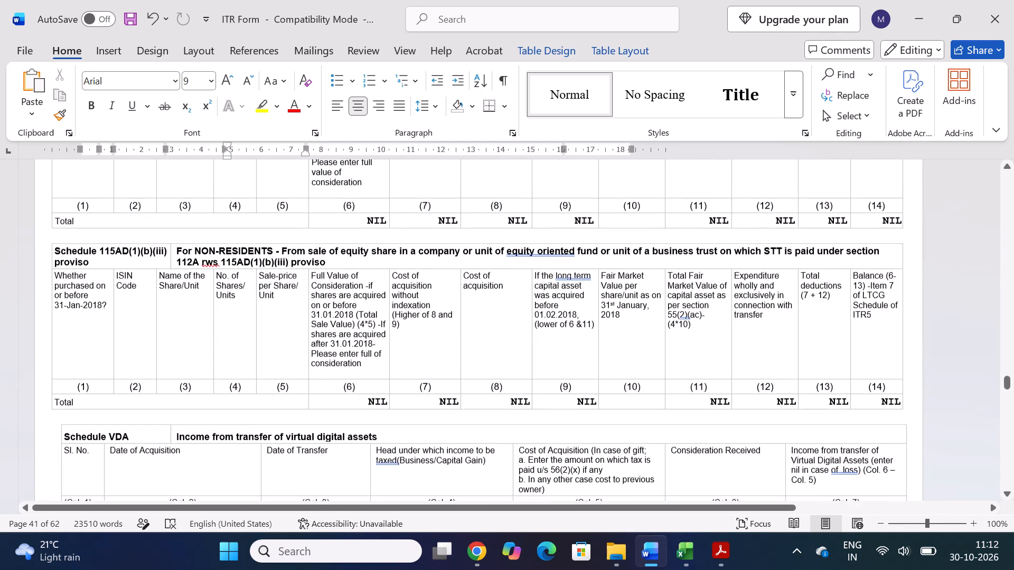
{"action": "scroll", "coordinate": [353, 311], "scroll_direction": "down", "scroll_amount": 2}
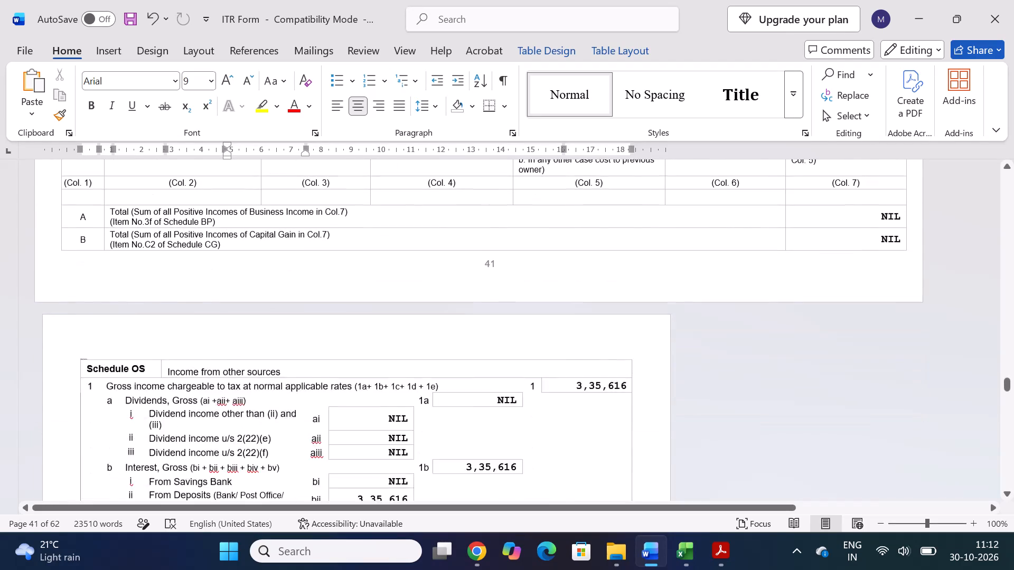
Study item 1 of Schedule OS, covering gross dividends, interest by source, rental income and section 56(2)(x) income.
{"action": "scroll", "coordinate": [353, 311], "scroll_direction": "down", "scroll_amount": 2}
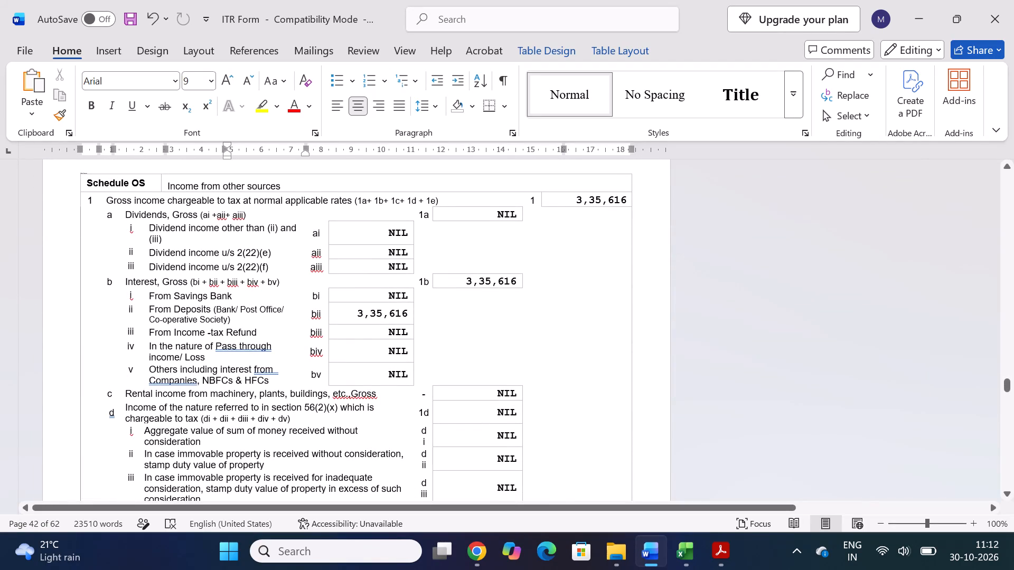
{"action": "scroll", "coordinate": [161, 207], "scroll_direction": "left", "scroll_amount": 1}
{"action": "left_click_drag", "start_coordinate": [87, 176], "coordinate": [326, 374]}
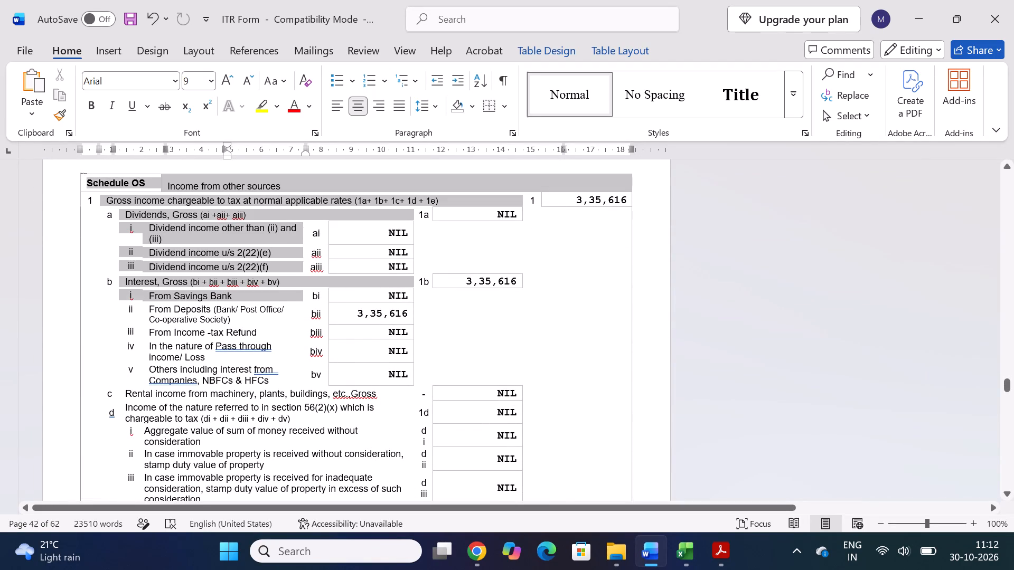
{"action": "left_click_drag", "start_coordinate": [326, 374], "coordinate": [349, 419]}
{"action": "left_click", "coordinate": [349, 419]}
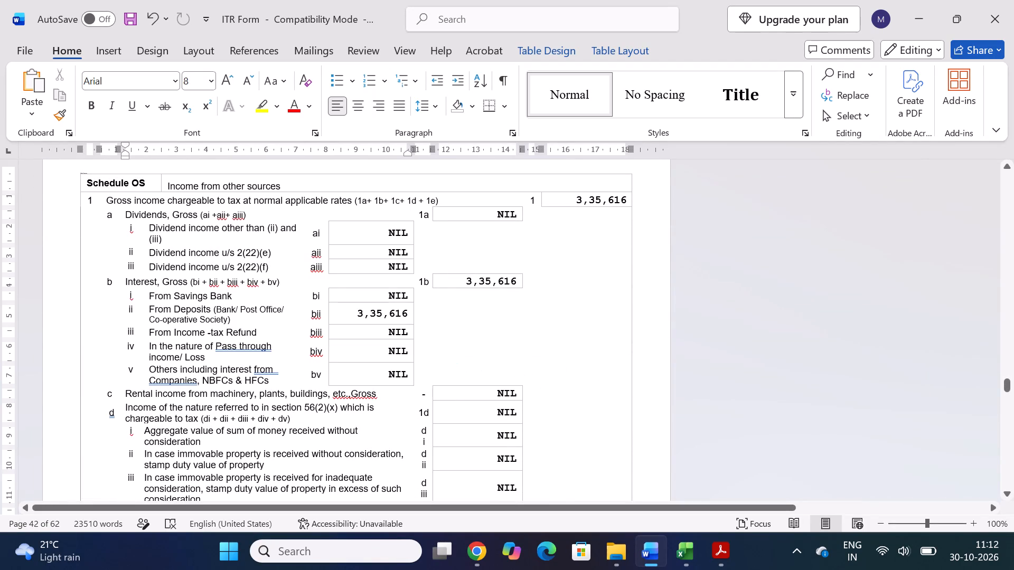
{"action": "left_click_drag", "start_coordinate": [315, 421], "coordinate": [40, 195]}
{"action": "scroll", "coordinate": [128, 233], "scroll_direction": "down", "scroll_amount": 1}
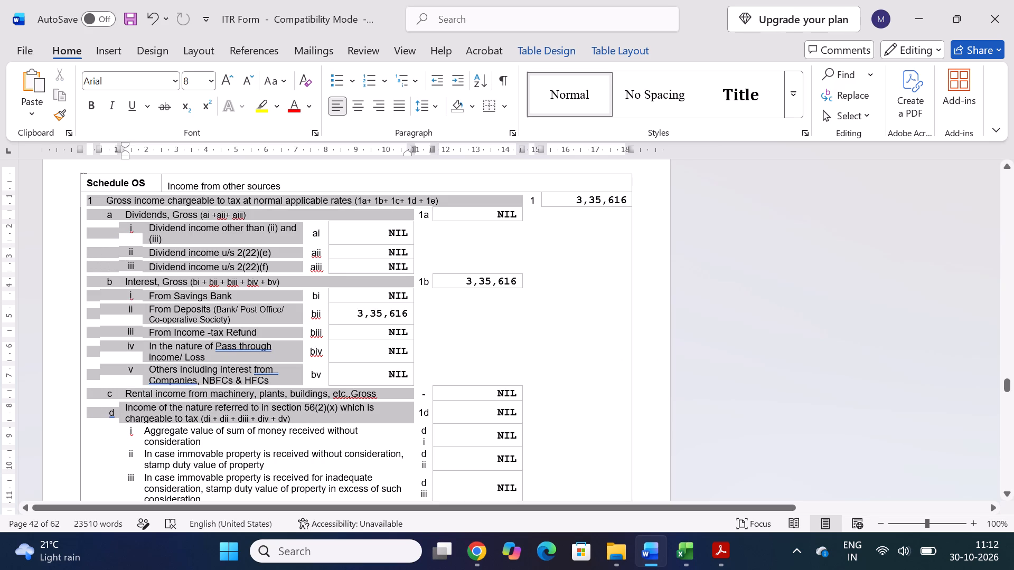
{"action": "left_click_drag", "start_coordinate": [40, 195], "coordinate": [131, 245]}
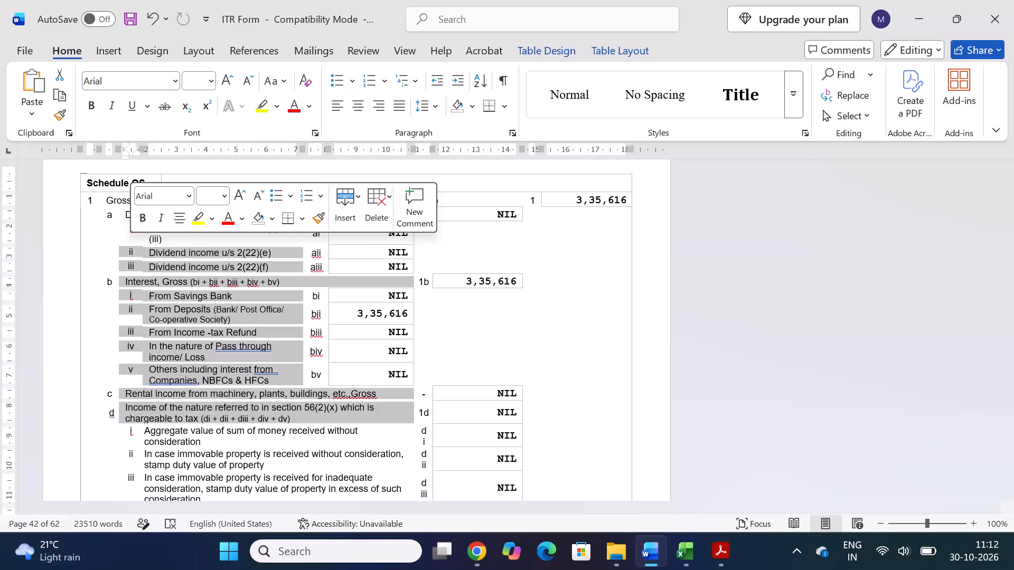
{"action": "left_click", "coordinate": [165, 309]}
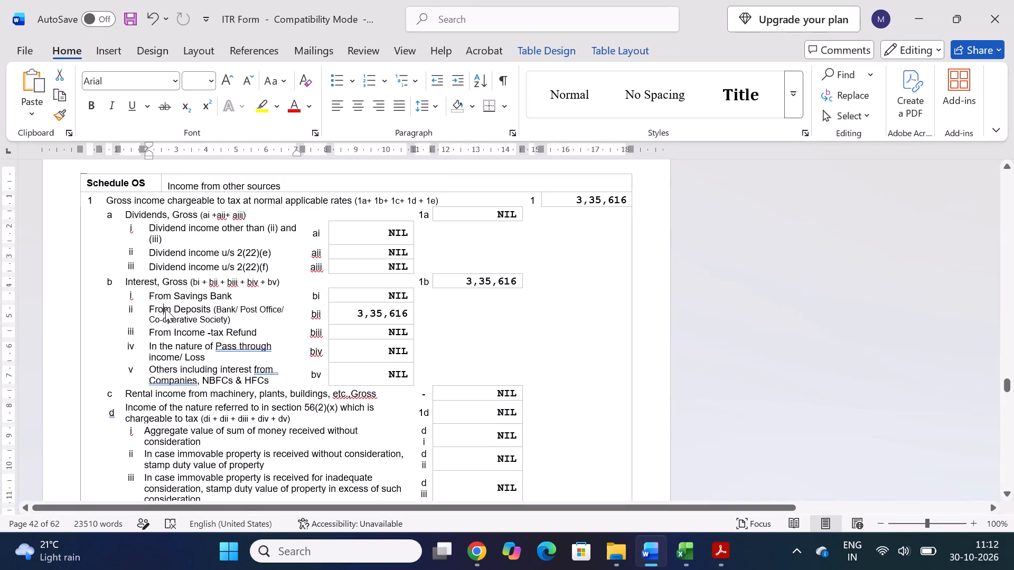
Review the rest of Schedule OS, from special-rate income and section 57 deductions through net income and the dividend income table.
{"action": "scroll", "coordinate": [165, 309], "scroll_direction": "down", "scroll_amount": 2}
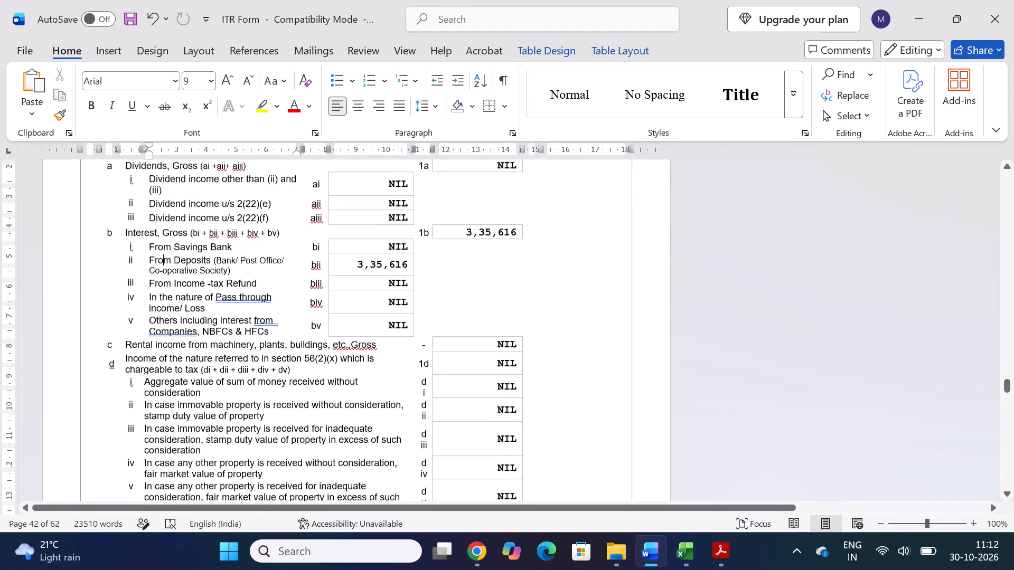
{"action": "scroll", "coordinate": [165, 309], "scroll_direction": "down", "scroll_amount": 3}
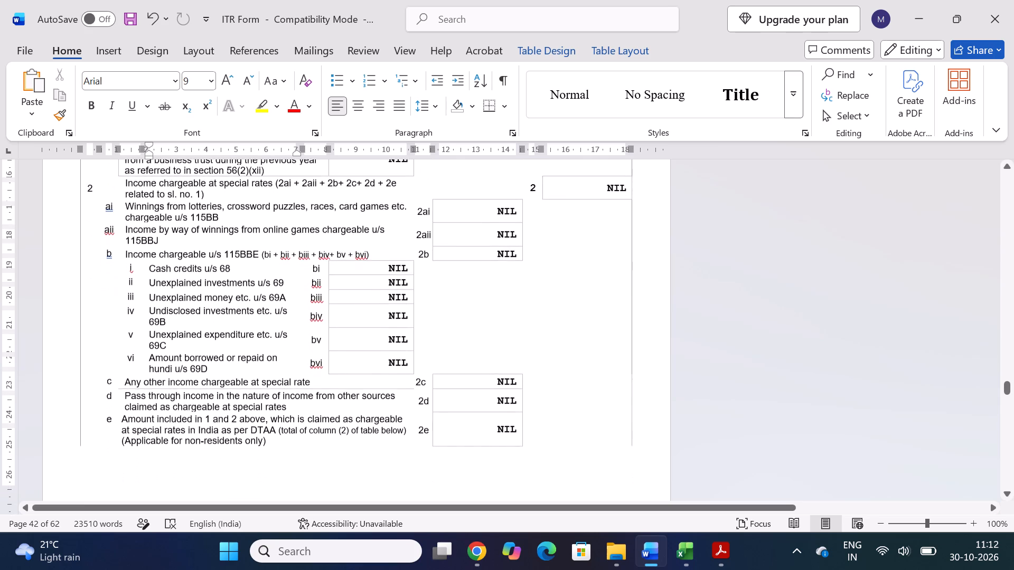
{"action": "scroll", "coordinate": [165, 309], "scroll_direction": "down", "scroll_amount": 4}
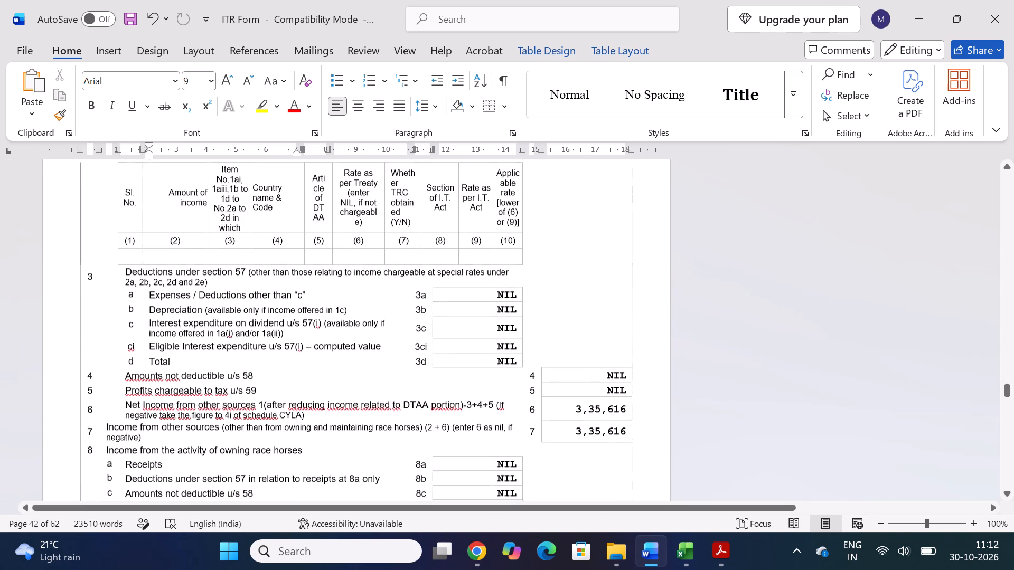
{"action": "scroll", "coordinate": [165, 309], "scroll_direction": "down", "scroll_amount": 3}
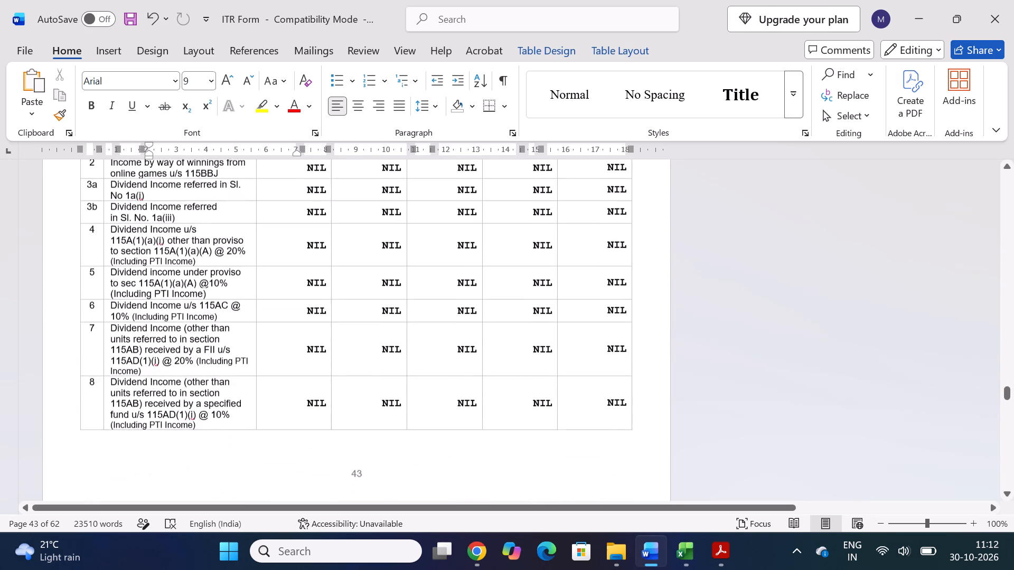
Examine Schedule CYLA's current-year loss set-off for each head of income across rows i to xvii.
{"action": "scroll", "coordinate": [165, 309], "scroll_direction": "down", "scroll_amount": 13}
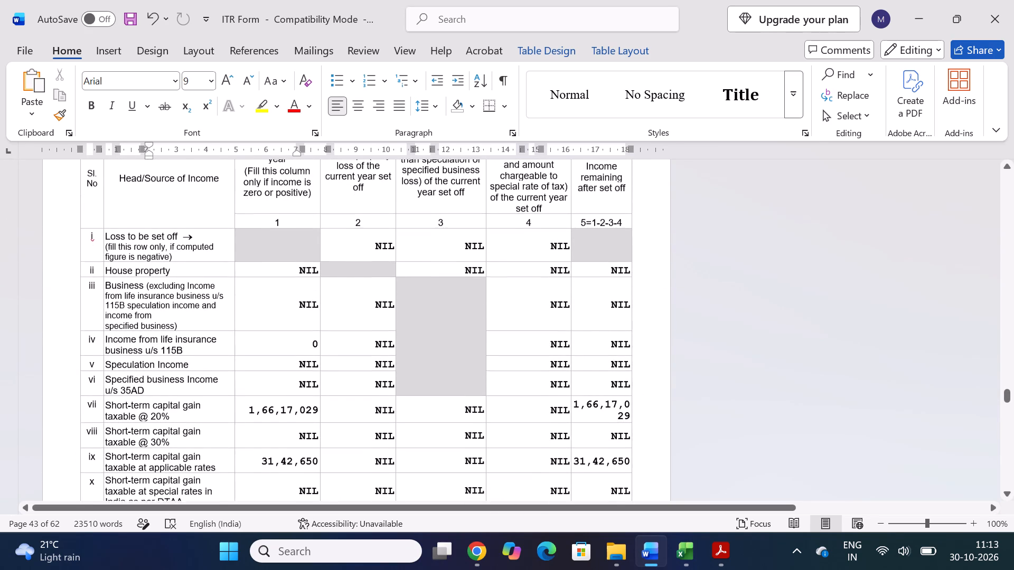
{"action": "scroll", "coordinate": [164, 255], "scroll_direction": "down", "scroll_amount": 1}
{"action": "left_click", "coordinate": [91, 235]}
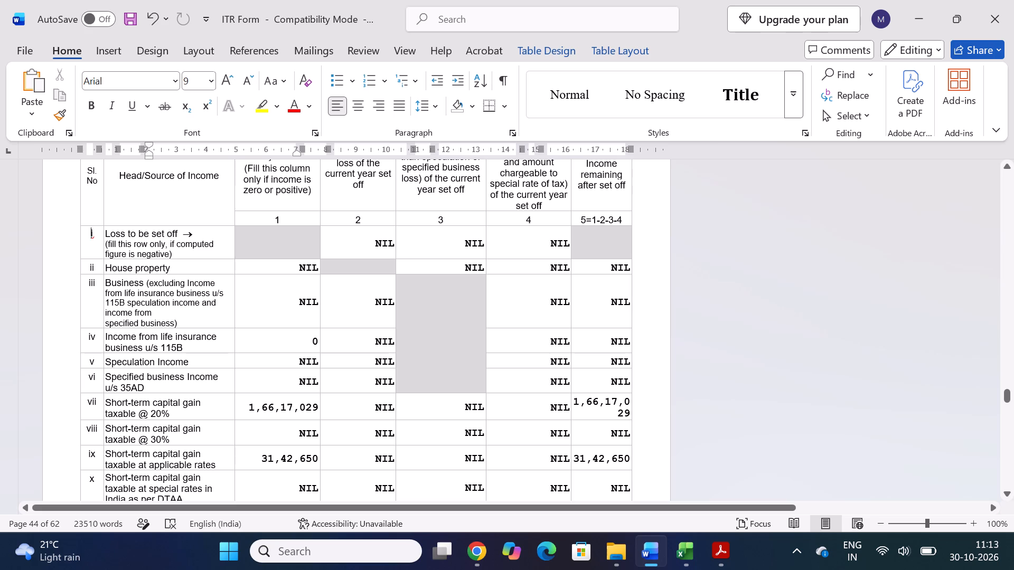
{"action": "scroll", "coordinate": [154, 262], "scroll_direction": "right", "scroll_amount": 1}
{"action": "left_click", "coordinate": [252, 319]}
{"action": "scroll", "coordinate": [252, 319], "scroll_direction": "down", "scroll_amount": 1}
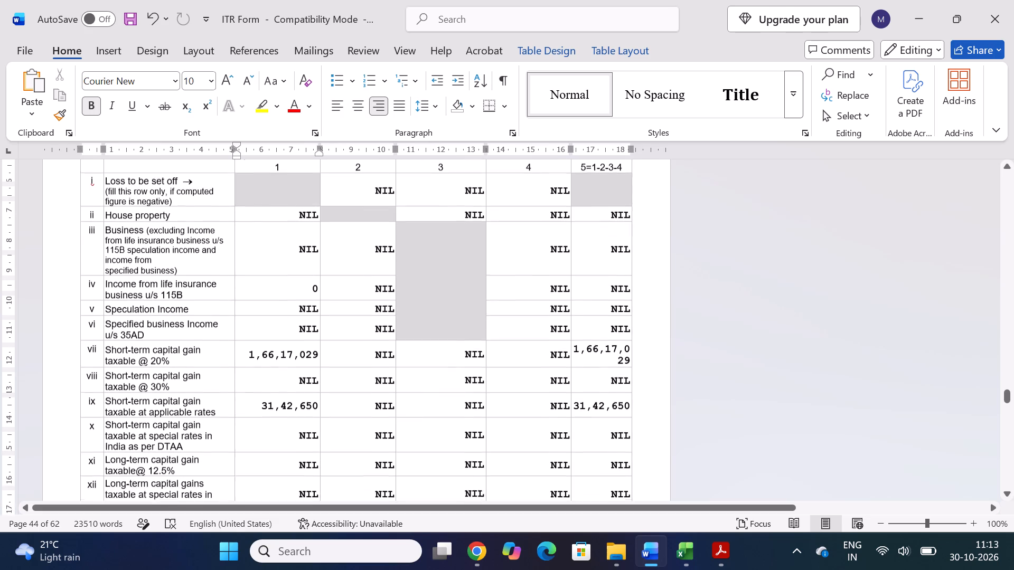
{"action": "scroll", "coordinate": [252, 319], "scroll_direction": "down", "scroll_amount": 2}
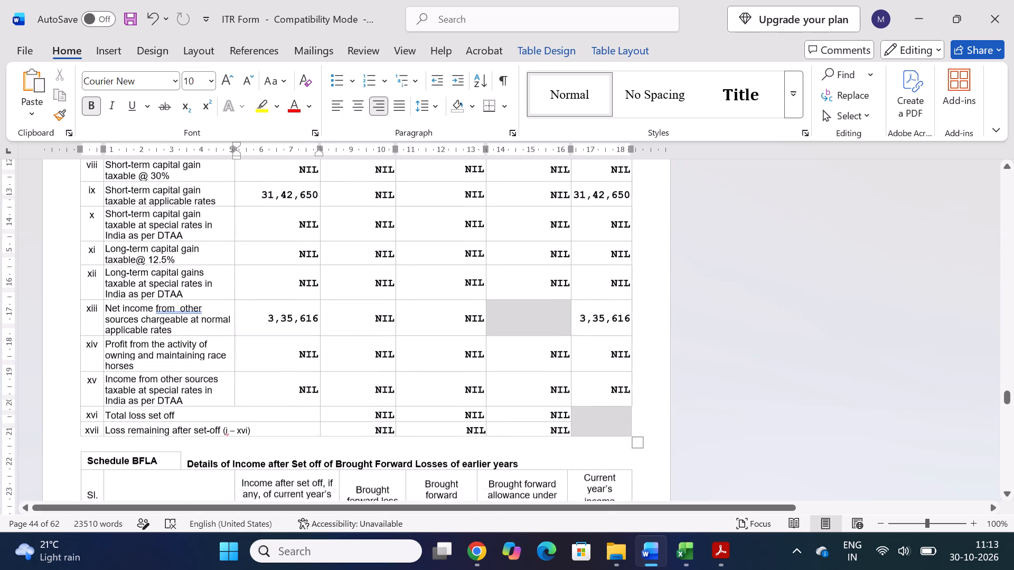
Check Schedule BFLA's brought forward loss set-off and remaining current-year income for each head across rows i to xvi.
{"action": "scroll", "coordinate": [252, 319], "scroll_direction": "down", "scroll_amount": 3}
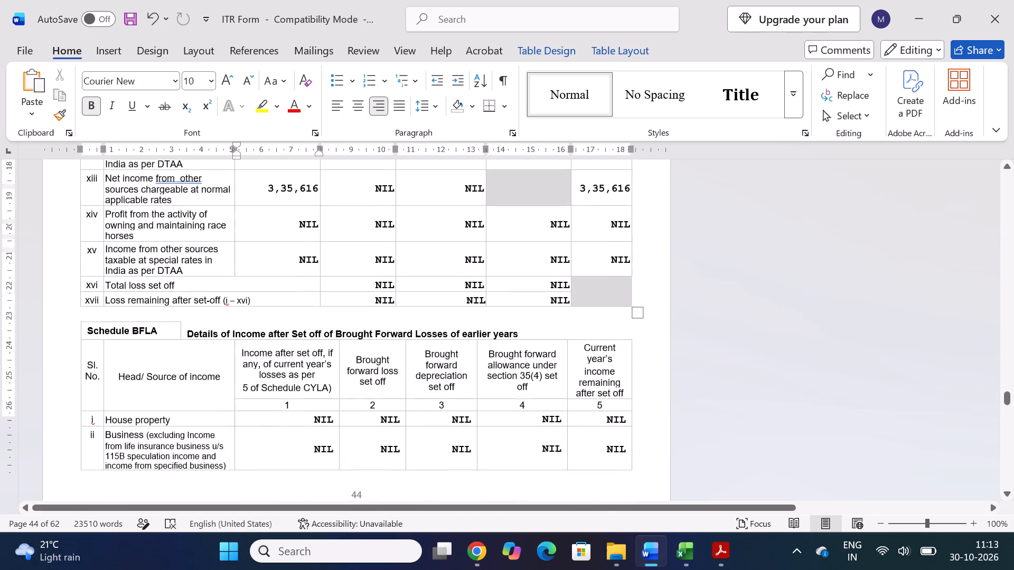
{"action": "scroll", "coordinate": [252, 319], "scroll_direction": "down", "scroll_amount": 2}
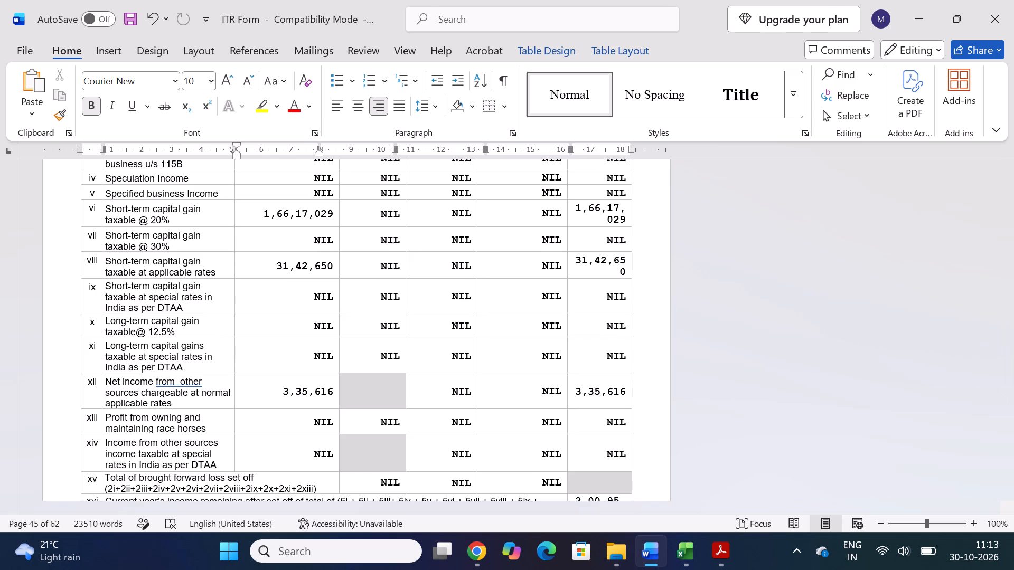
{"action": "scroll", "coordinate": [252, 319], "scroll_direction": "down", "scroll_amount": 2}
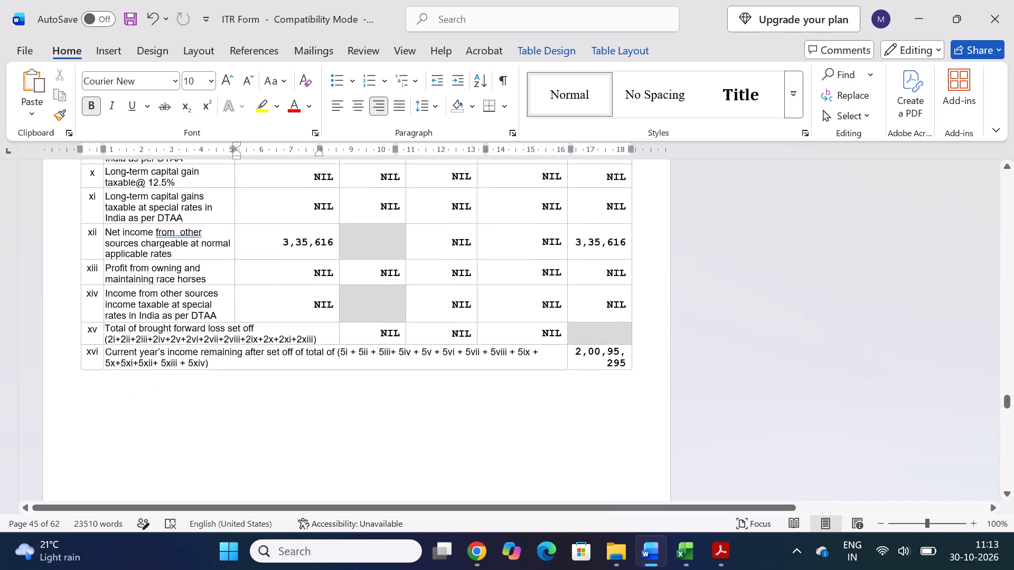
{"action": "scroll", "coordinate": [252, 319], "scroll_direction": "down", "scroll_amount": 2}
{"action": "scroll", "coordinate": [252, 319], "scroll_direction": "up", "scroll_amount": 1}
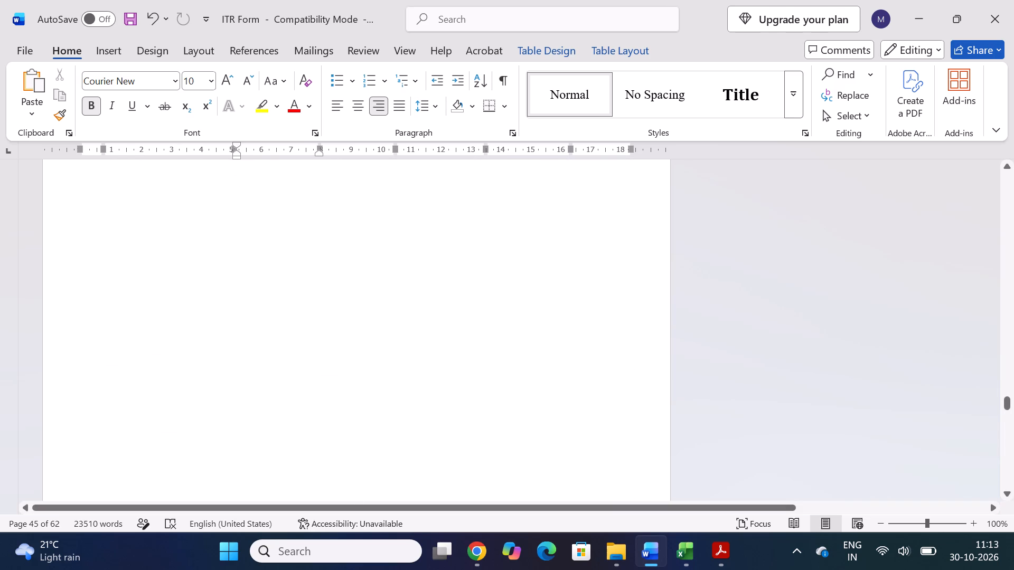
{"action": "scroll", "coordinate": [252, 319], "scroll_direction": "up", "scroll_amount": 3}
{"action": "scroll", "coordinate": [430, 261], "scroll_direction": "up", "scroll_amount": 2}
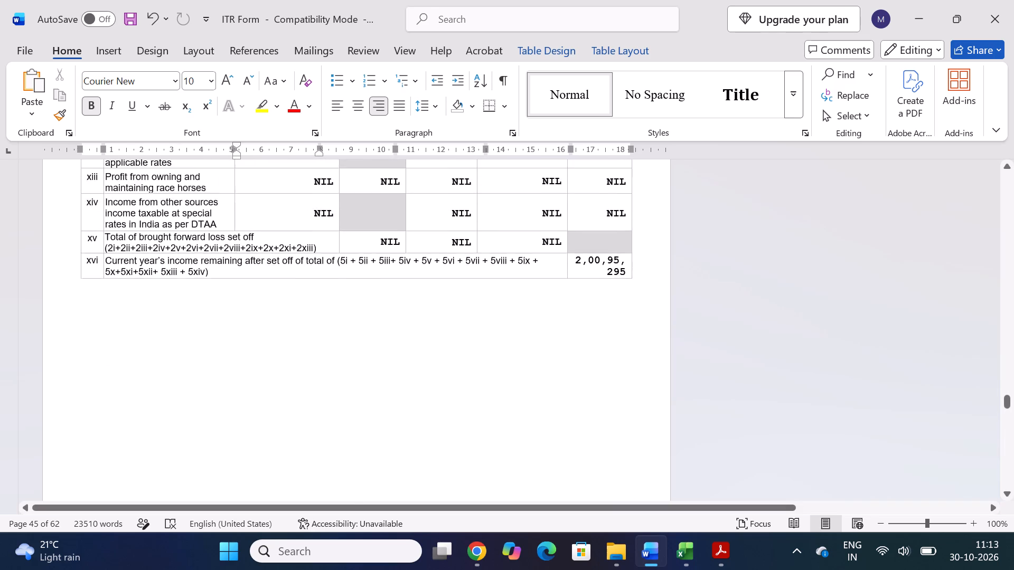
{"action": "scroll", "coordinate": [430, 261], "scroll_direction": "up", "scroll_amount": 3}
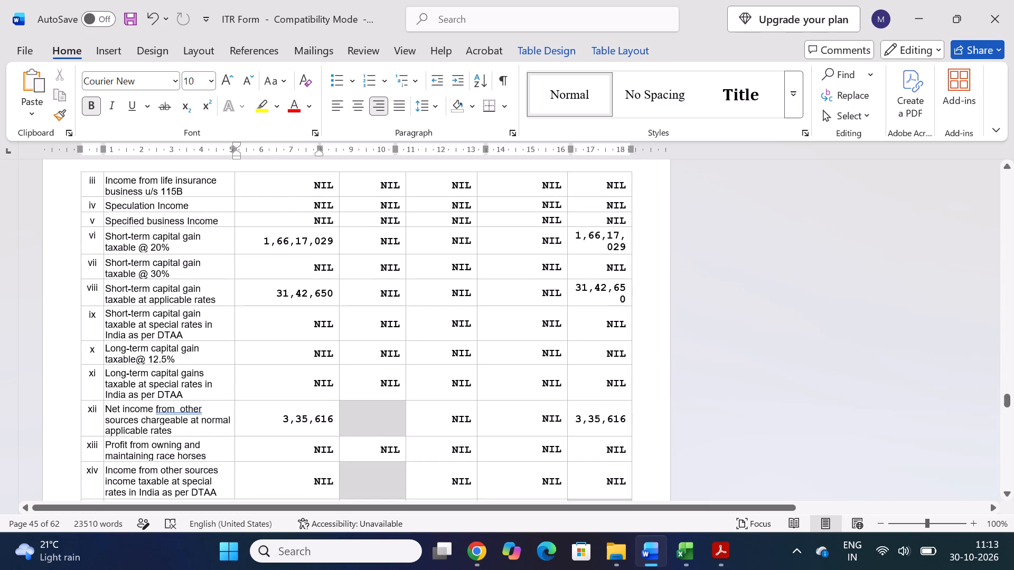
{"action": "scroll", "coordinate": [430, 261], "scroll_direction": "up", "scroll_amount": 2}
Switch from the ITR form in Word to Chrome, where the SEBI Act, 1992 is open at section 20 on appeals.
{"action": "left_click", "coordinate": [487, 549]}
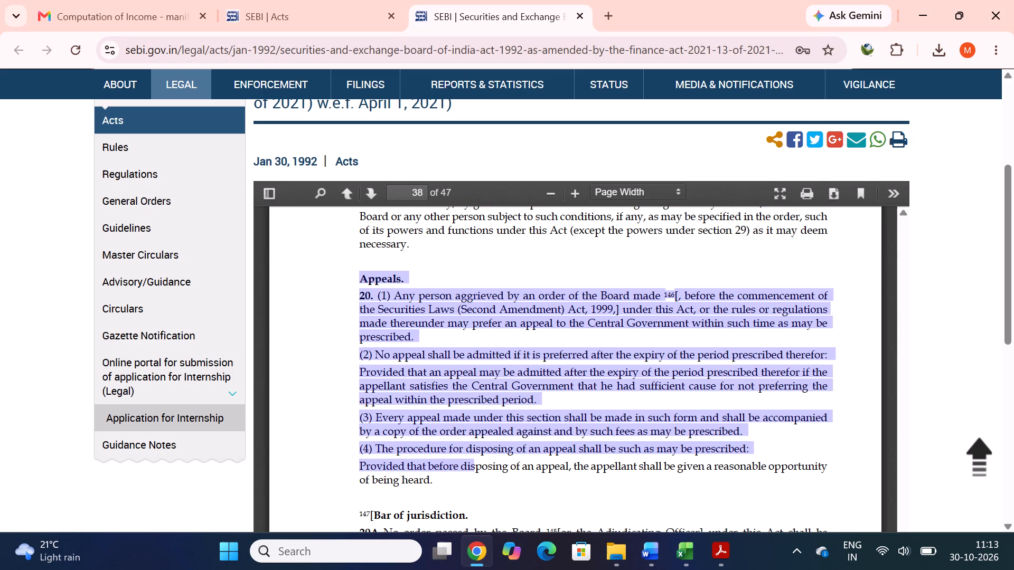
{"action": "left_click", "coordinate": [619, 554]}
{"action": "scroll", "coordinate": [538, 448], "scroll_direction": "down", "scroll_amount": 1}
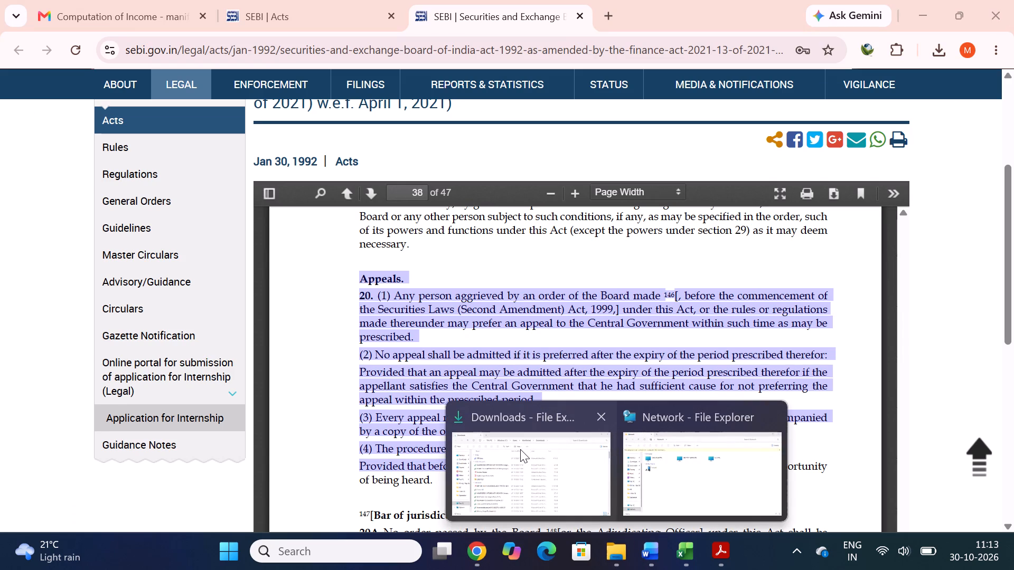
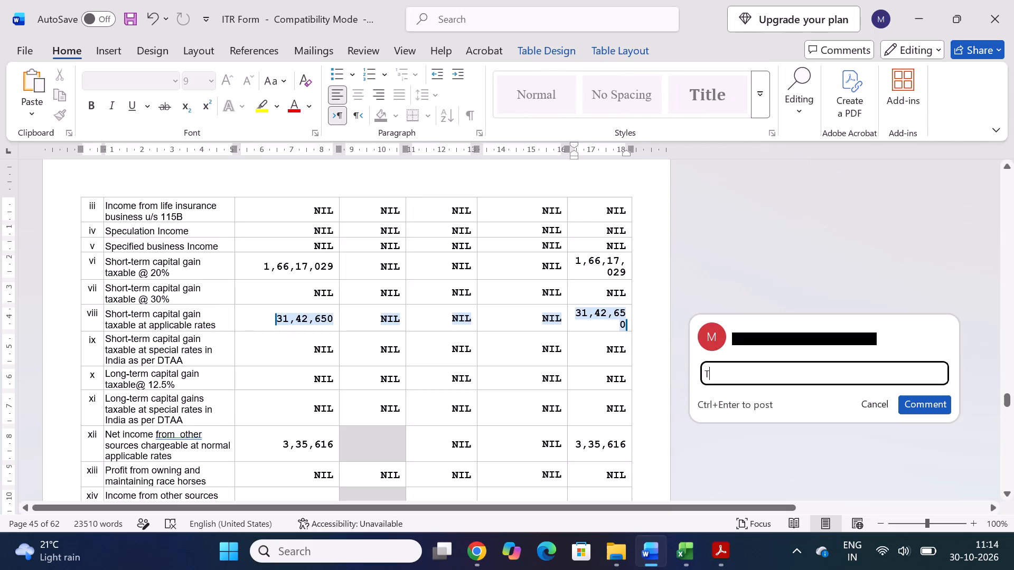
Write a comment starting "It sh" on the Schedule BFLA row viii figures for short-term capital gain taxable at applicable rates.
{"action": "key", "text": "BackSpace"}
{"action": "type", "text": "It shu"}
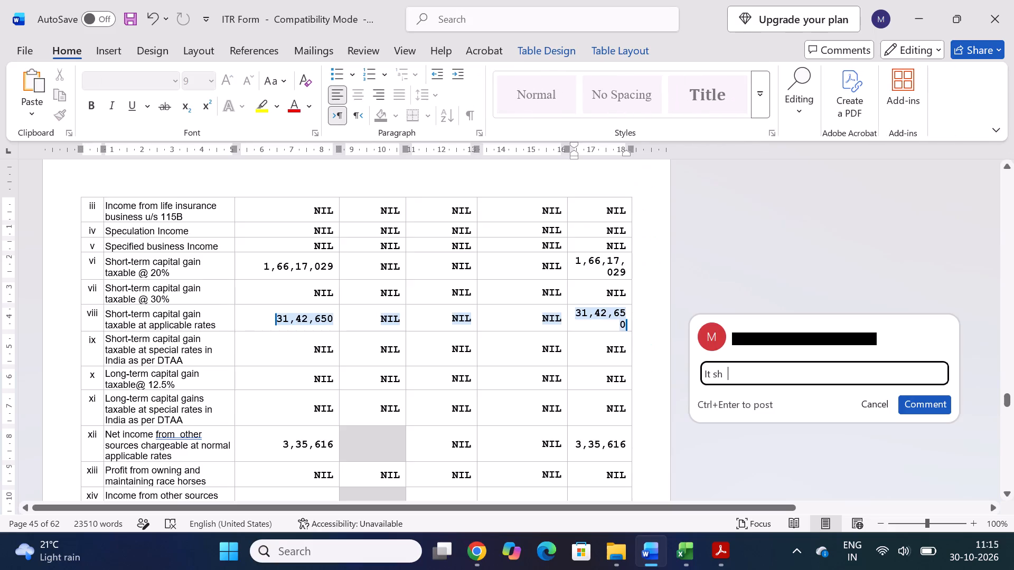
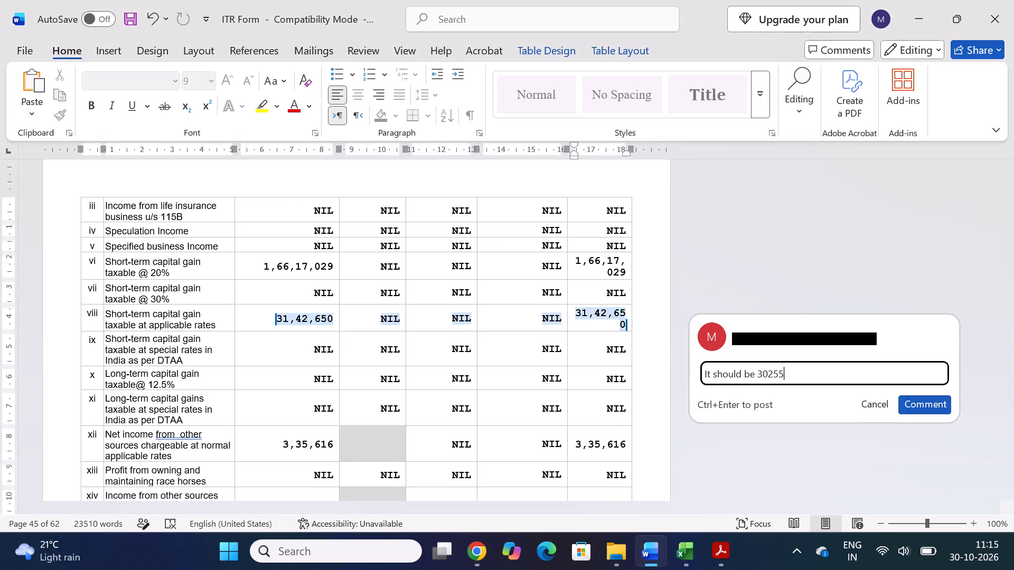
Complete the Schedule BFLA row viii comment as "It should be 3025565", copy its text and post it.
{"action": "type", "text": "65"}
{"action": "key", "text": "ctrl+a"}
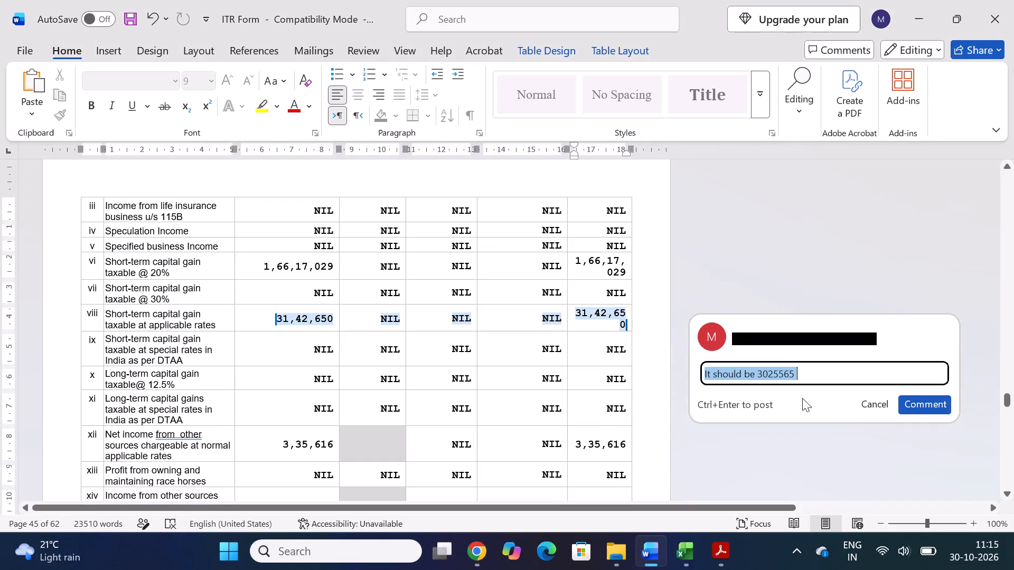
{"action": "key", "text": "ctrl+c"}
{"action": "left_click", "coordinate": [913, 403]}
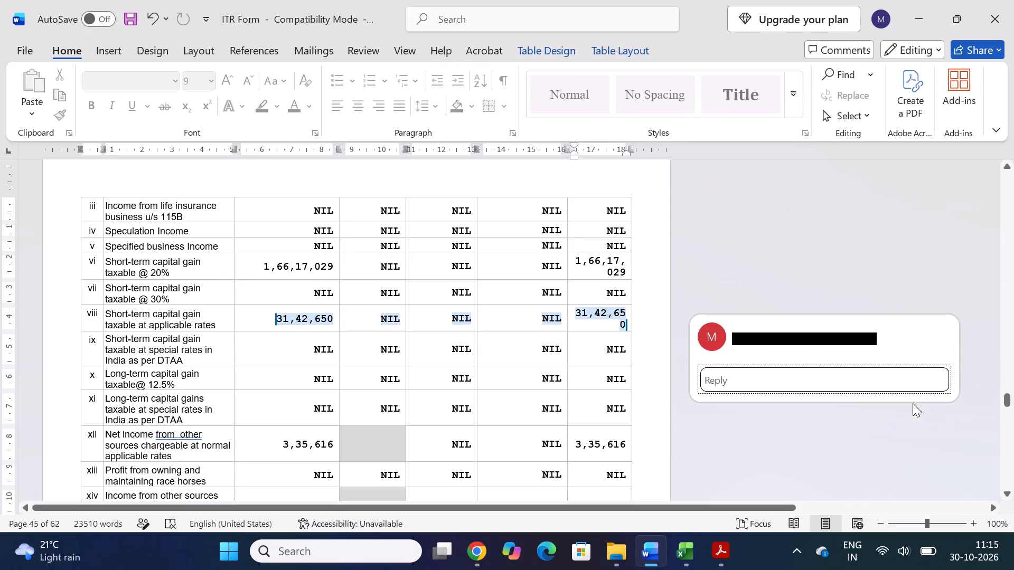
Add the copied comment "It should be 3025565" to the Schedule CYLA row ix figures for short-term capital gain at applicable rates.
{"action": "scroll", "coordinate": [569, 405], "scroll_direction": "up", "scroll_amount": 2}
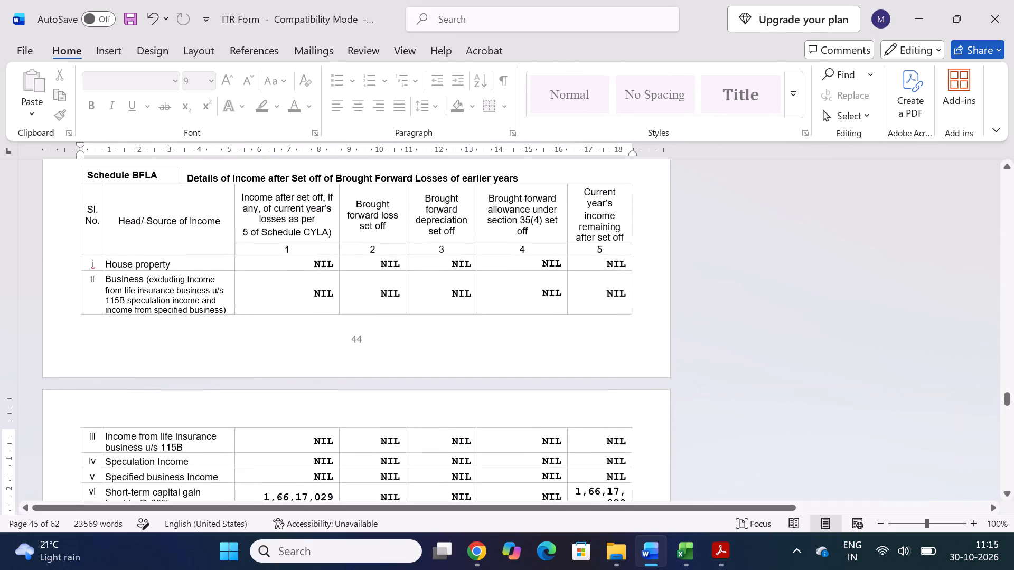
{"action": "scroll", "coordinate": [569, 405], "scroll_direction": "up", "scroll_amount": 3}
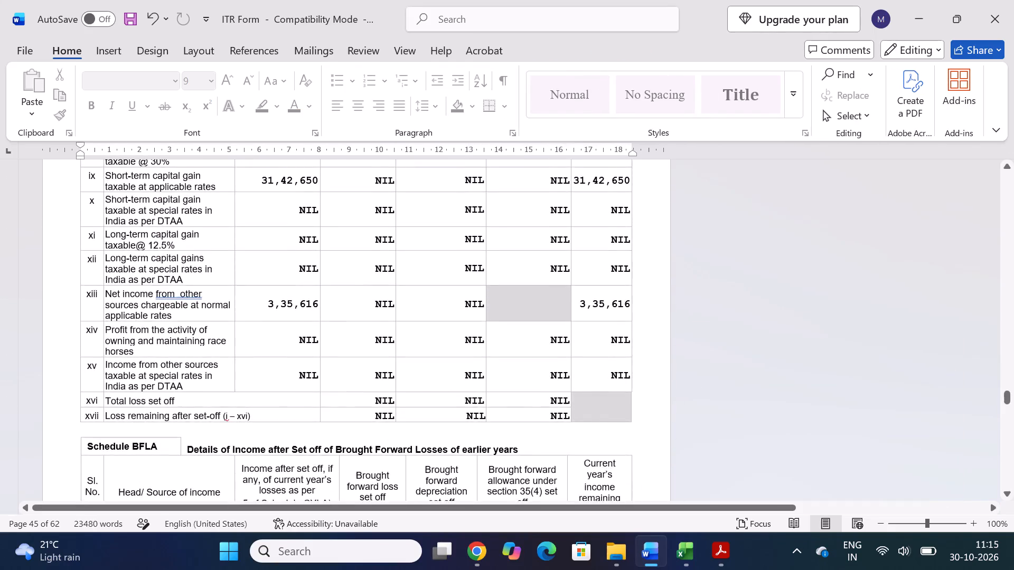
{"action": "scroll", "coordinate": [569, 405], "scroll_direction": "up", "scroll_amount": 1}
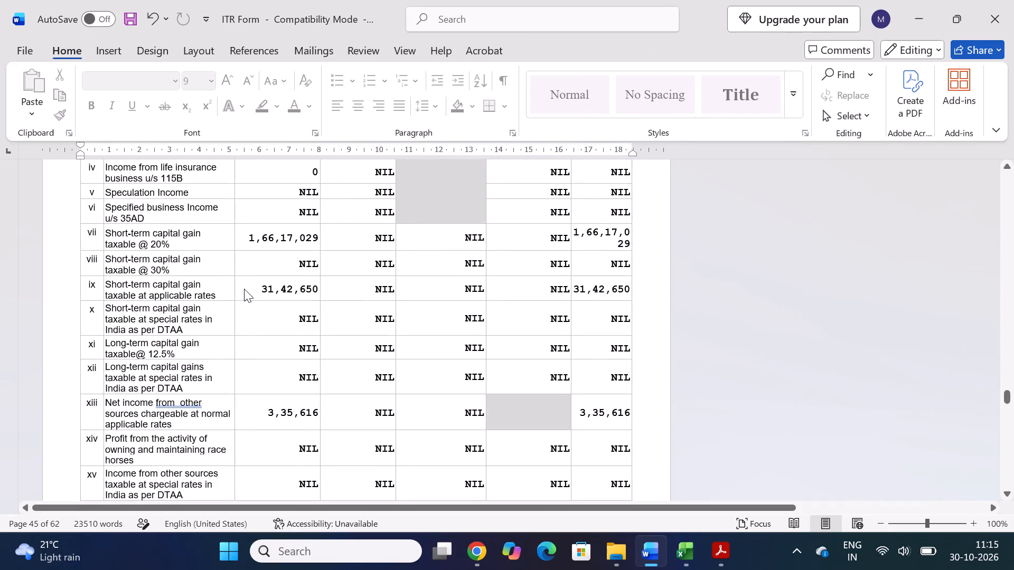
{"action": "left_click_drag", "start_coordinate": [244, 289], "coordinate": [586, 288]}
{"action": "right_click", "coordinate": [586, 288]}
{"action": "left_click", "coordinate": [639, 517]}
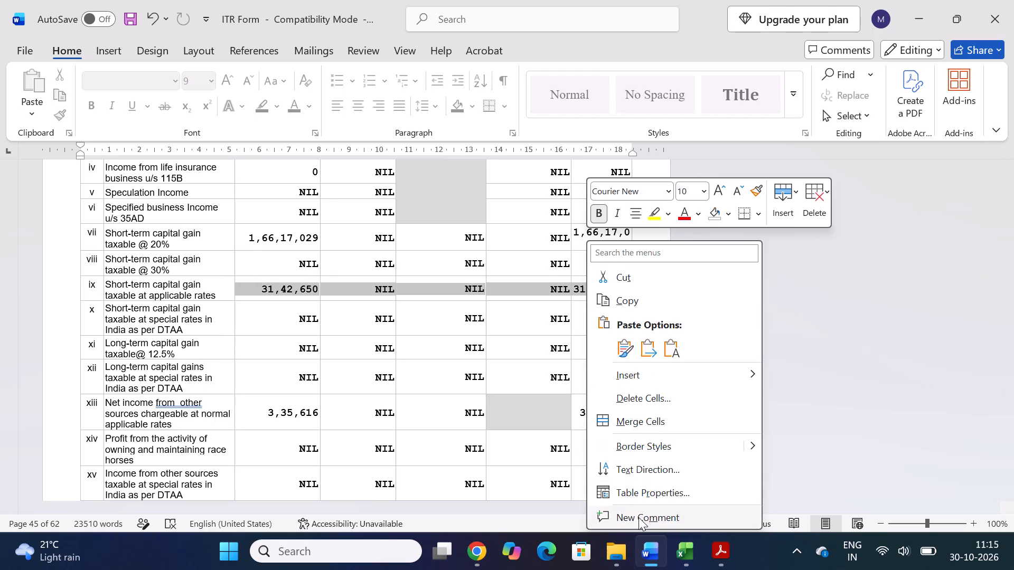
{"action": "key", "text": "ctrl+v"}
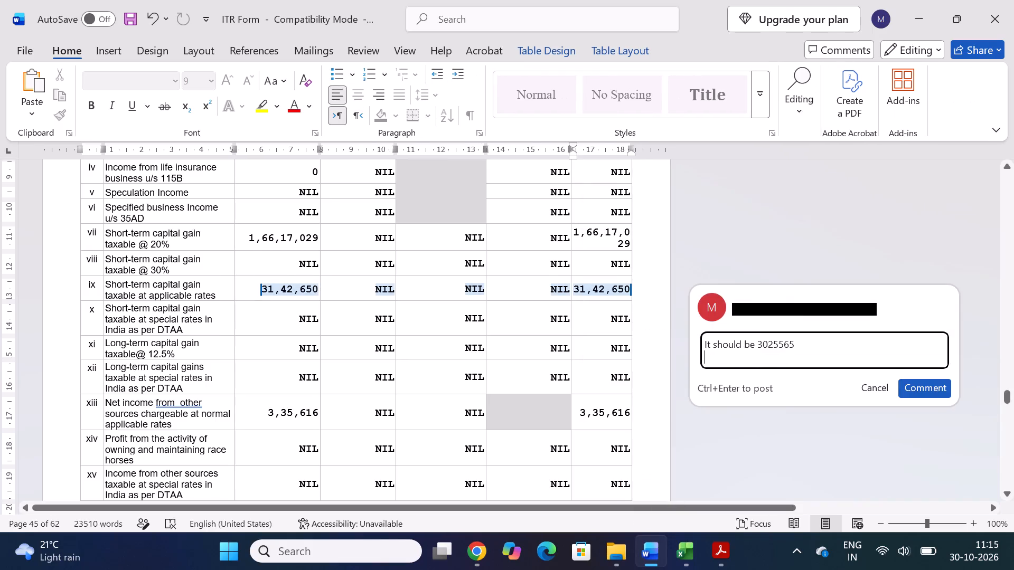
{"action": "left_click", "coordinate": [936, 388]}
Select the column 1 applicable-rate short-term capital gain figure in row iv of capital gains table E, set-off of current year capital losses.
{"action": "scroll", "coordinate": [420, 363], "scroll_direction": "up", "scroll_amount": 1}
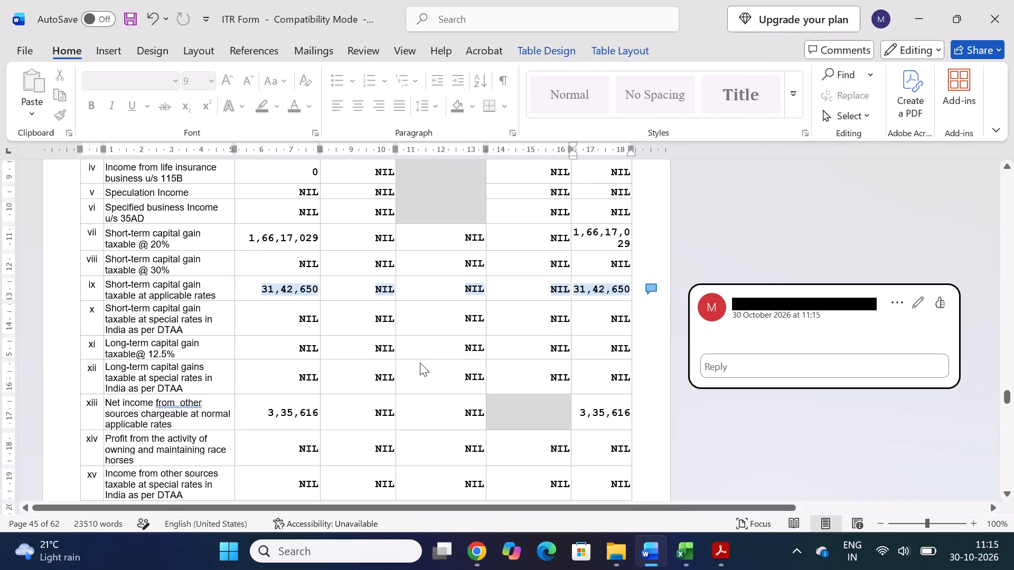
{"action": "scroll", "coordinate": [420, 363], "scroll_direction": "up", "scroll_amount": 4}
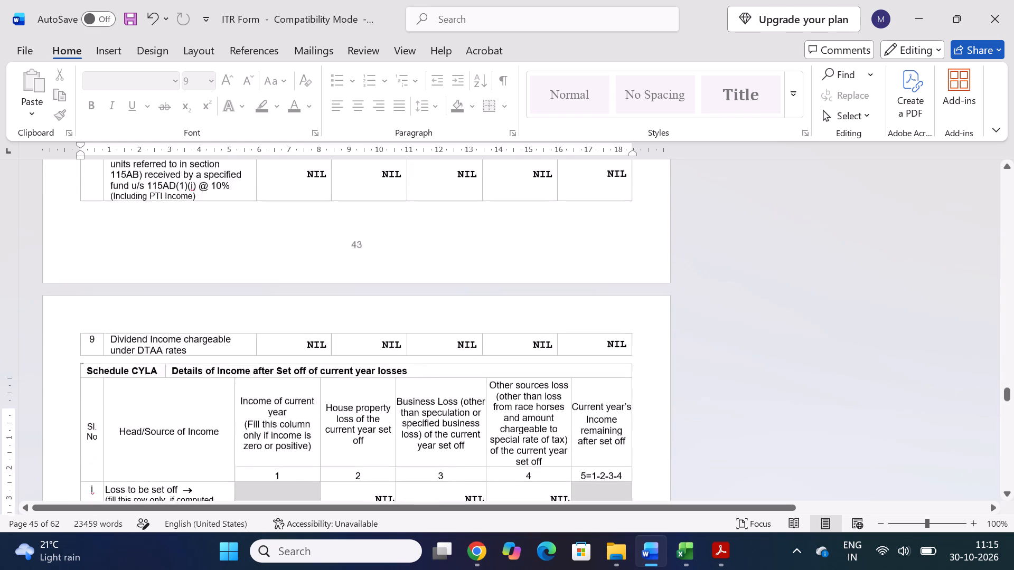
{"action": "scroll", "coordinate": [420, 363], "scroll_direction": "up", "scroll_amount": 5}
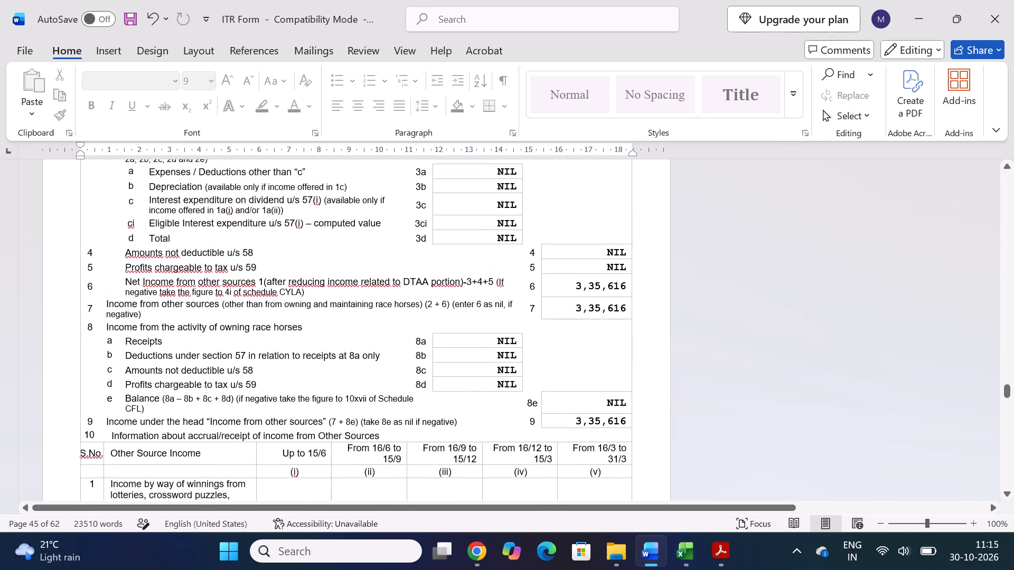
{"action": "scroll", "coordinate": [420, 363], "scroll_direction": "up", "scroll_amount": 8}
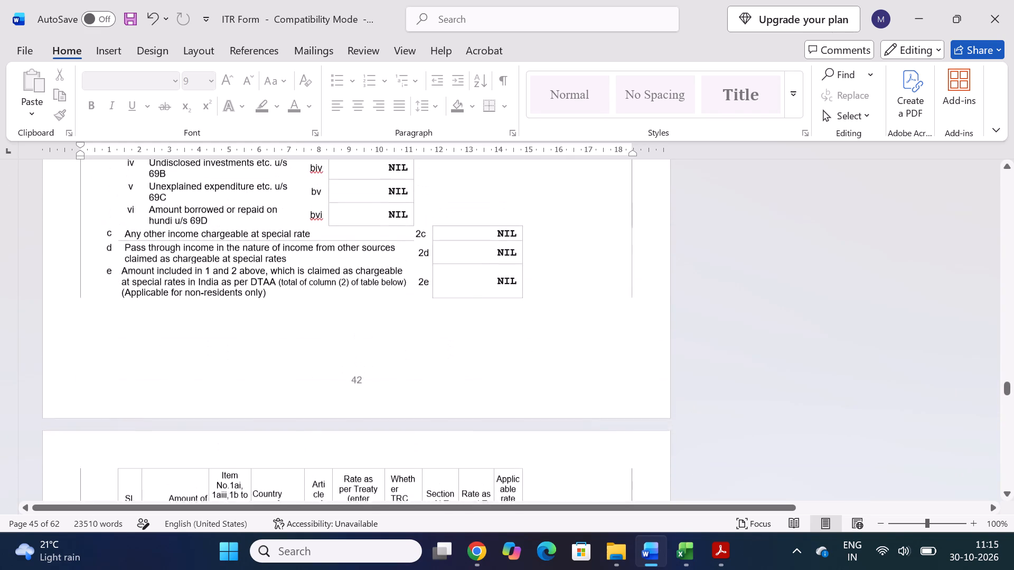
{"action": "scroll", "coordinate": [420, 363], "scroll_direction": "up", "scroll_amount": 20}
{"action": "scroll", "coordinate": [420, 363], "scroll_direction": "up", "scroll_amount": 9}
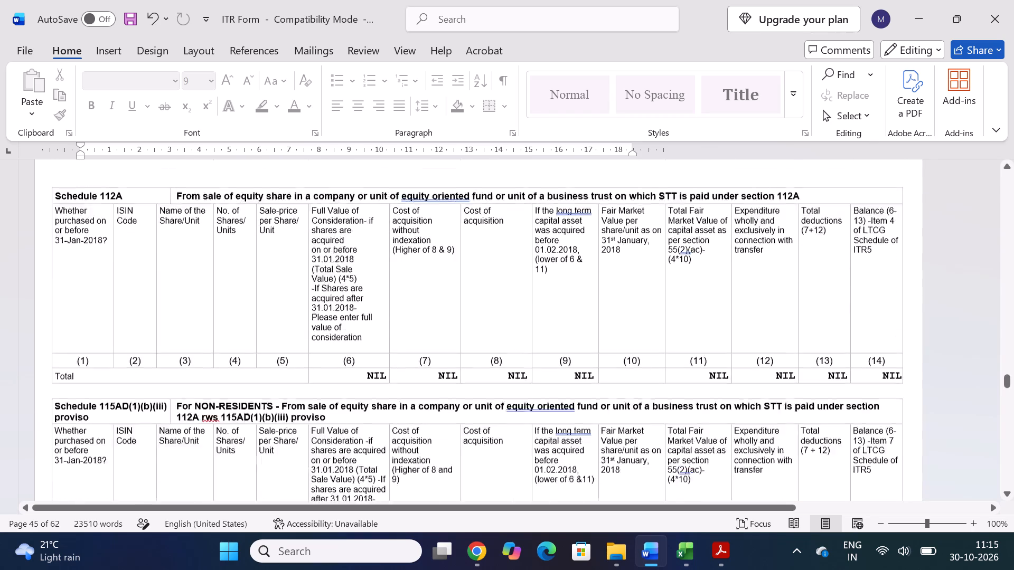
{"action": "scroll", "coordinate": [420, 363], "scroll_direction": "up", "scroll_amount": 20}
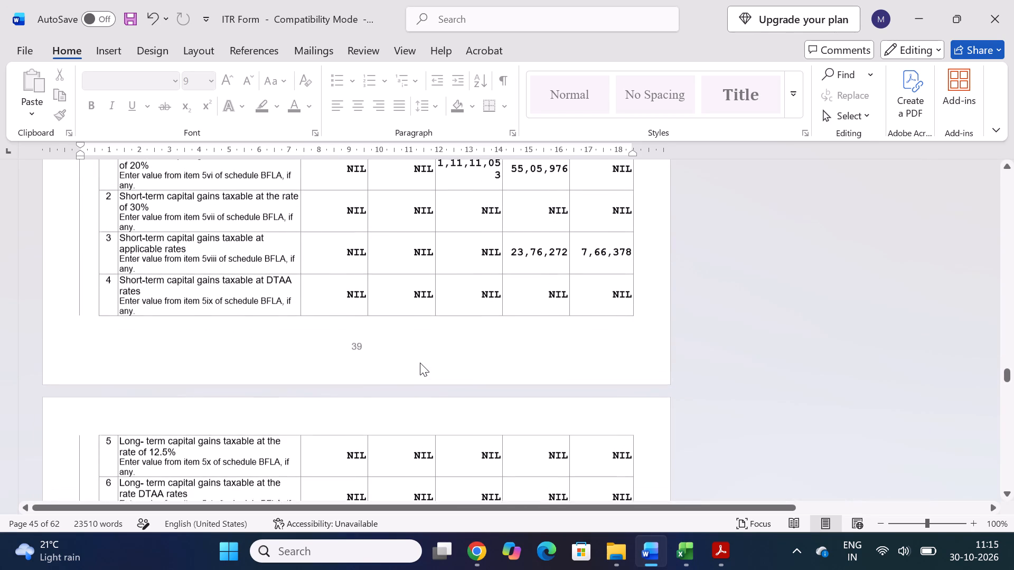
{"action": "scroll", "coordinate": [420, 363], "scroll_direction": "up", "scroll_amount": 5}
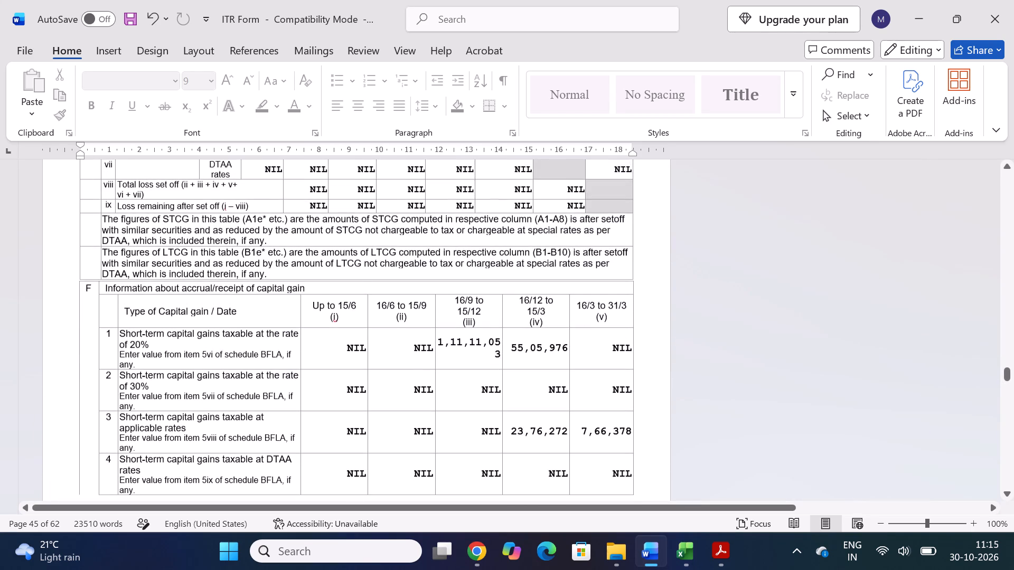
{"action": "scroll", "coordinate": [420, 363], "scroll_direction": "up", "scroll_amount": 5}
{"action": "scroll", "coordinate": [316, 388], "scroll_direction": "left", "scroll_amount": 1}
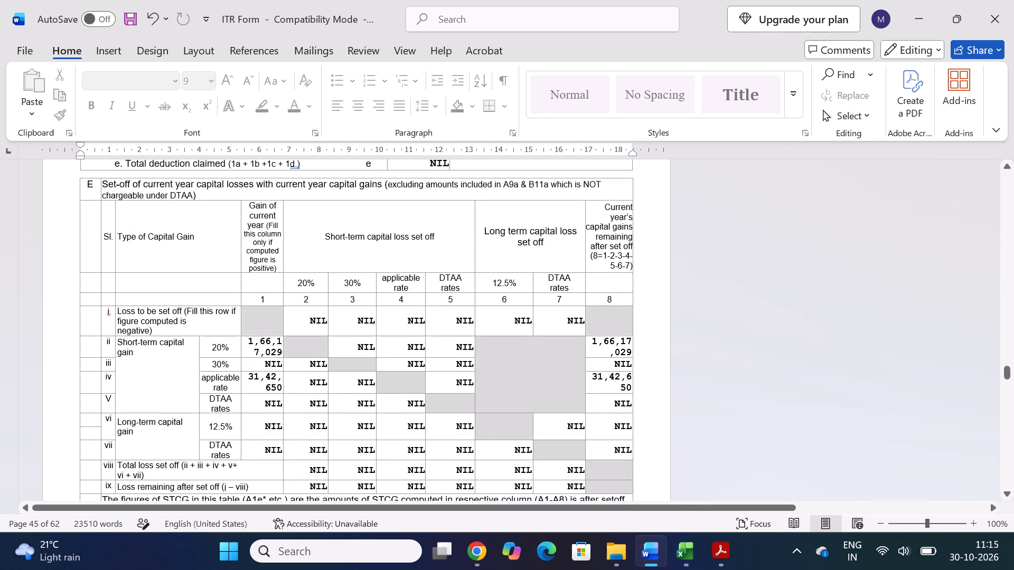
{"action": "scroll", "coordinate": [269, 387], "scroll_direction": "left", "scroll_amount": 1}
{"action": "left_click_drag", "start_coordinate": [250, 378], "coordinate": [280, 392]}
{"action": "scroll", "coordinate": [259, 382], "scroll_direction": "right", "scroll_amount": 2}
{"action": "left_click_drag", "start_coordinate": [280, 392], "coordinate": [274, 388]}
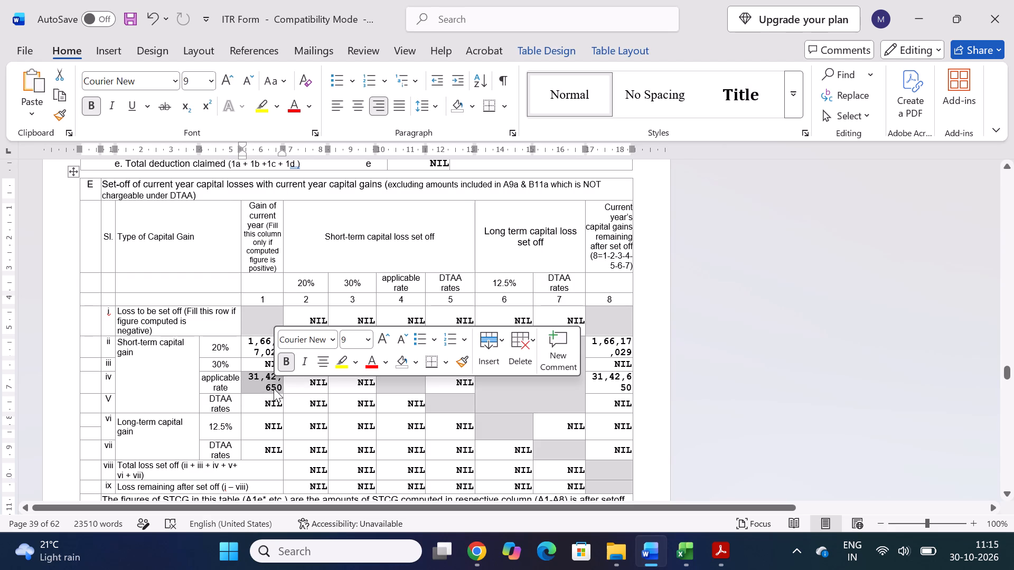
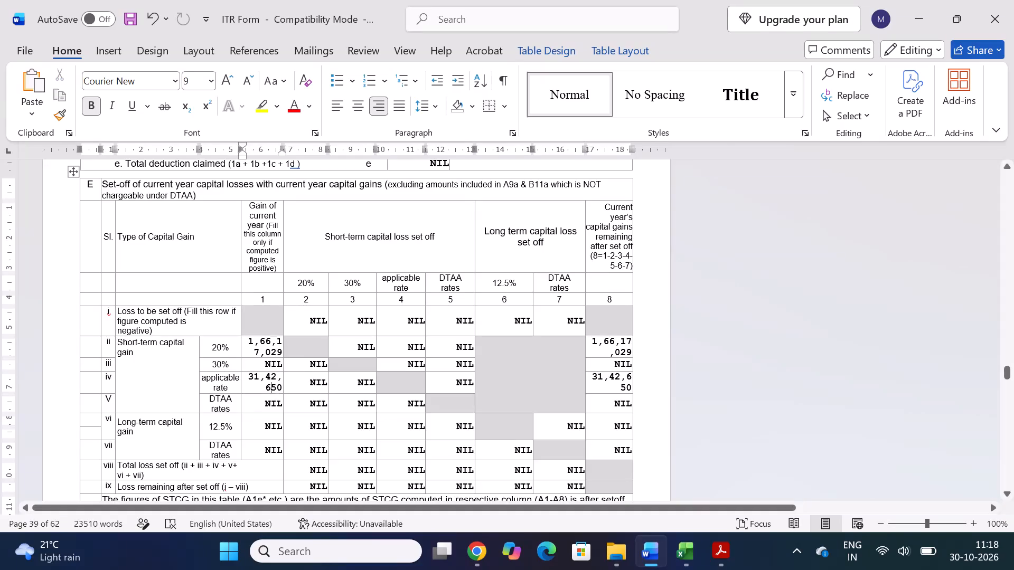
Review the schedules from capital gains table E through Schedule AMTC for filled-in figures that need marking.
{"action": "left_click_drag", "start_coordinate": [247, 376], "coordinate": [281, 385]}
{"action": "left_click_drag", "start_coordinate": [281, 385], "coordinate": [283, 386]}
{"action": "scroll", "coordinate": [283, 386], "scroll_direction": "up", "scroll_amount": 4}
{"action": "scroll", "coordinate": [283, 386], "scroll_direction": "down", "scroll_amount": 2}
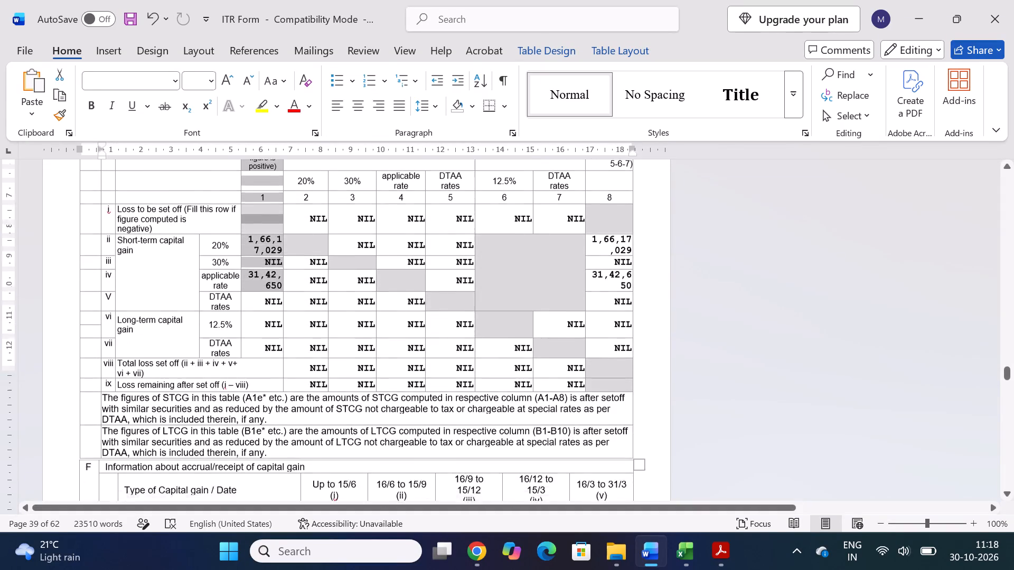
{"action": "scroll", "coordinate": [283, 386], "scroll_direction": "down", "scroll_amount": 1}
{"action": "scroll", "coordinate": [283, 386], "scroll_direction": "up", "scroll_amount": 1}
{"action": "scroll", "coordinate": [283, 386], "scroll_direction": "down", "scroll_amount": 1}
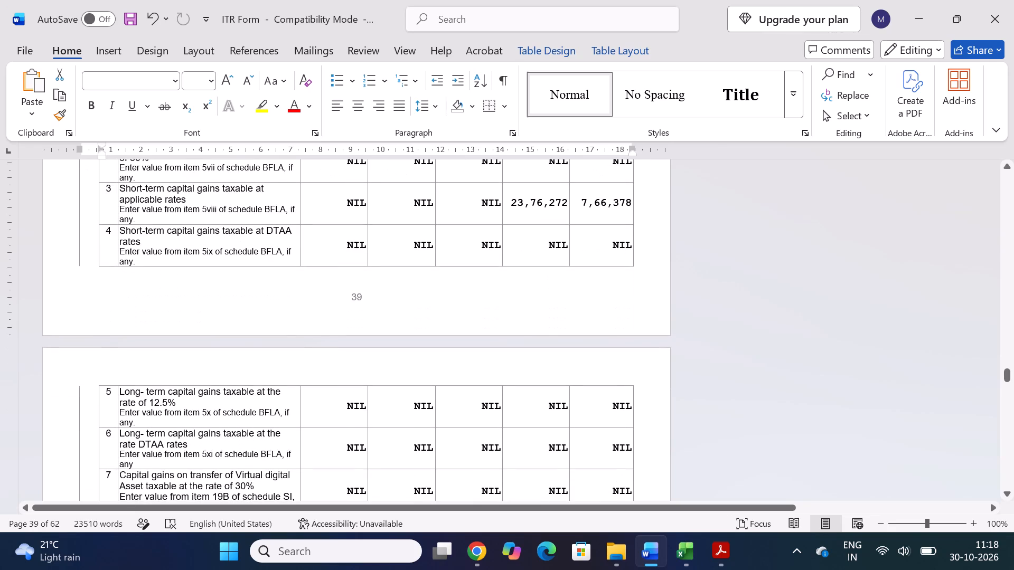
{"action": "scroll", "coordinate": [283, 386], "scroll_direction": "down", "scroll_amount": 3}
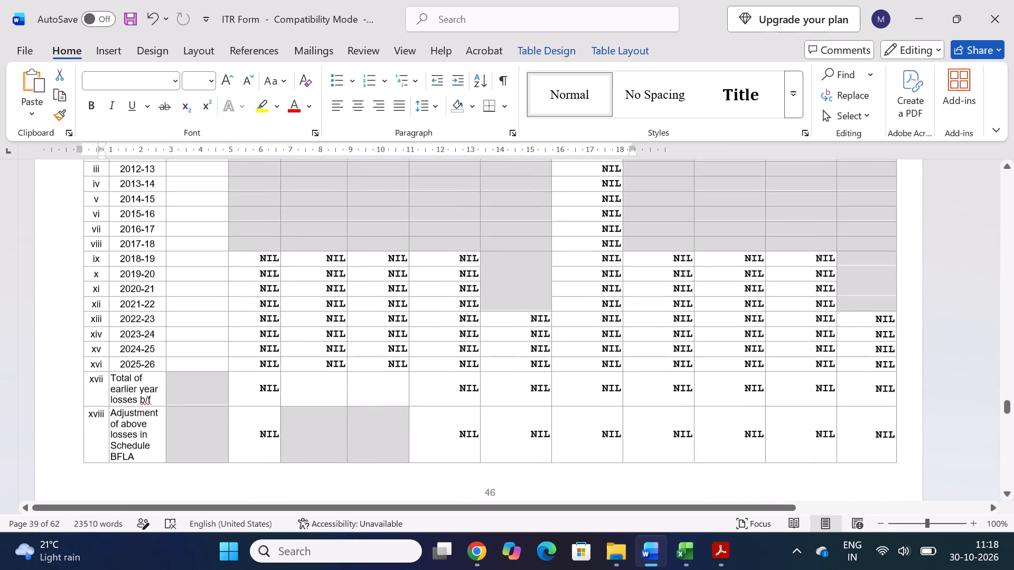
{"action": "scroll", "coordinate": [283, 386], "scroll_direction": "down", "scroll_amount": 4}
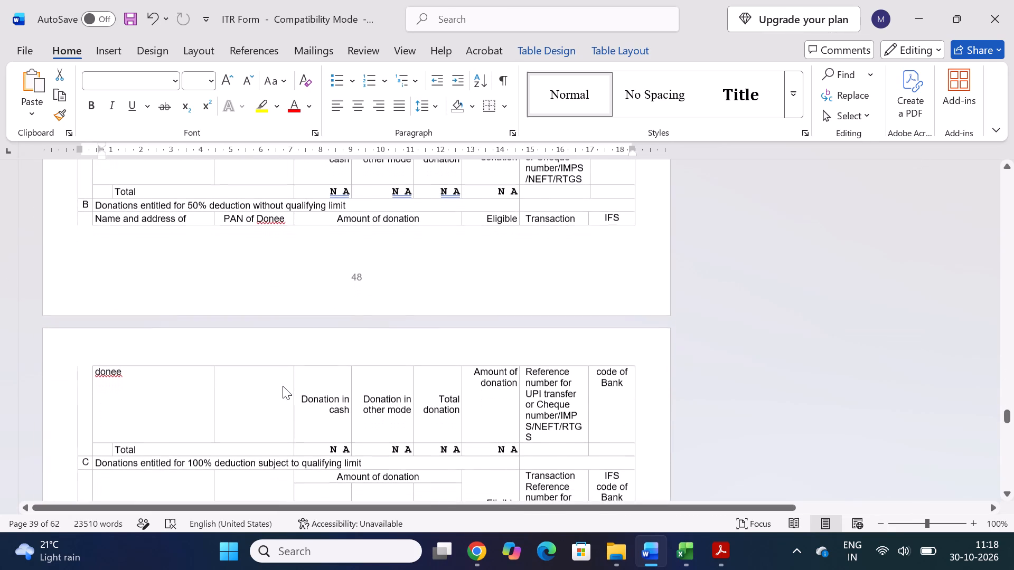
{"action": "scroll", "coordinate": [283, 386], "scroll_direction": "up", "scroll_amount": 6}
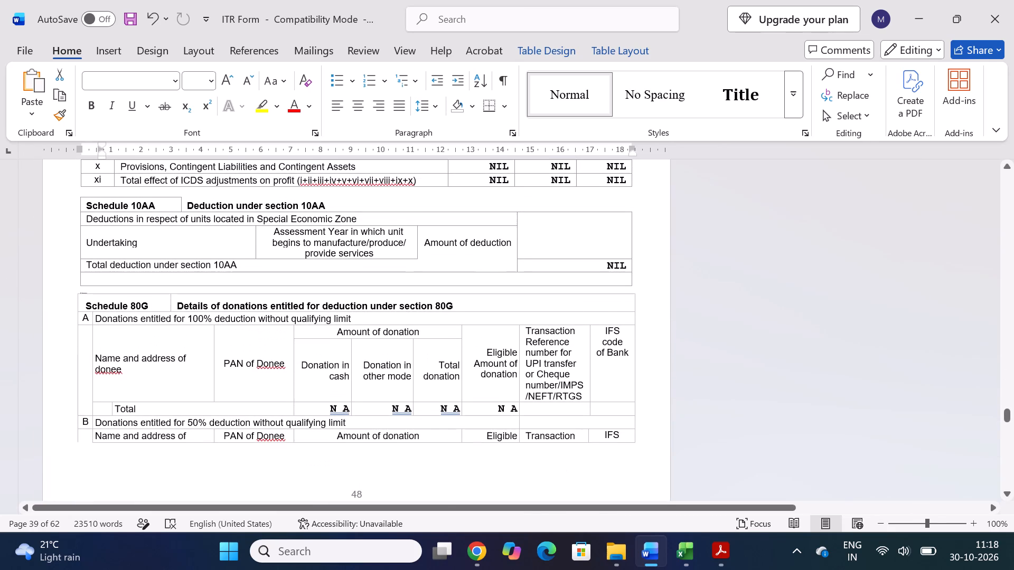
{"action": "scroll", "coordinate": [283, 386], "scroll_direction": "up", "scroll_amount": 3}
{"action": "scroll", "coordinate": [283, 386], "scroll_direction": "down", "scroll_amount": 4}
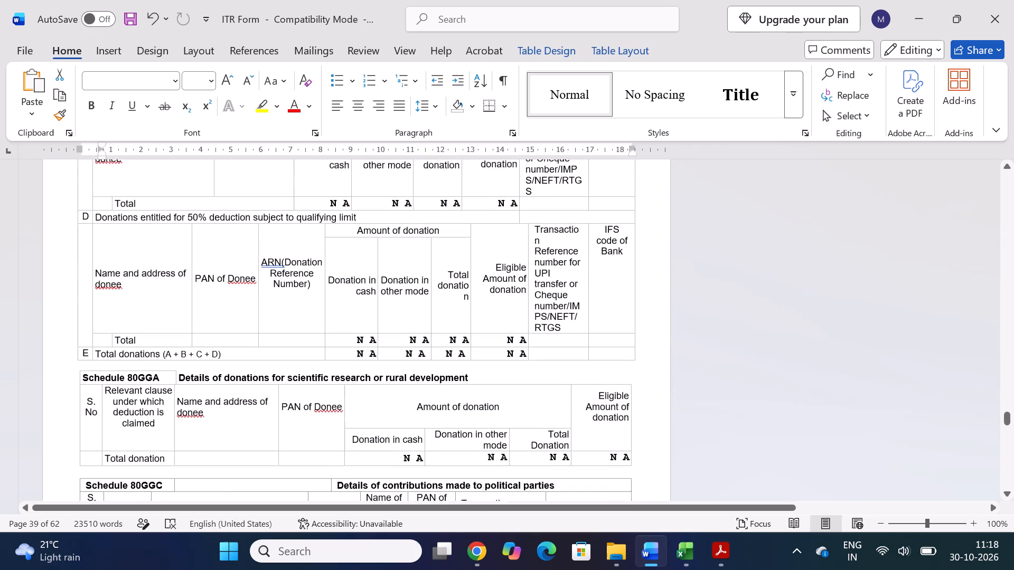
{"action": "scroll", "coordinate": [283, 386], "scroll_direction": "down", "scroll_amount": 8}
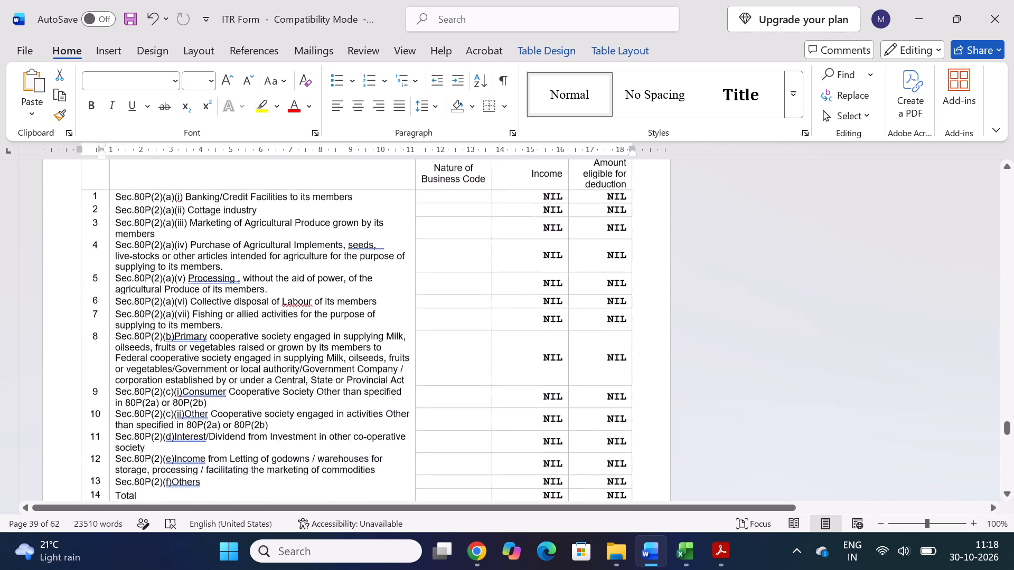
{"action": "scroll", "coordinate": [283, 386], "scroll_direction": "down", "scroll_amount": 5}
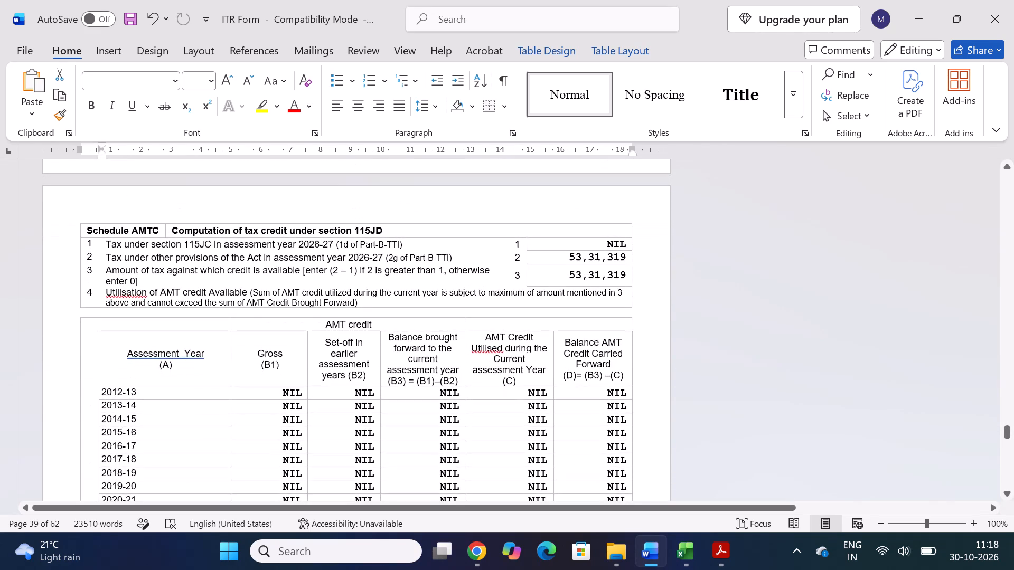
{"action": "scroll", "coordinate": [283, 386], "scroll_direction": "down", "scroll_amount": 1}
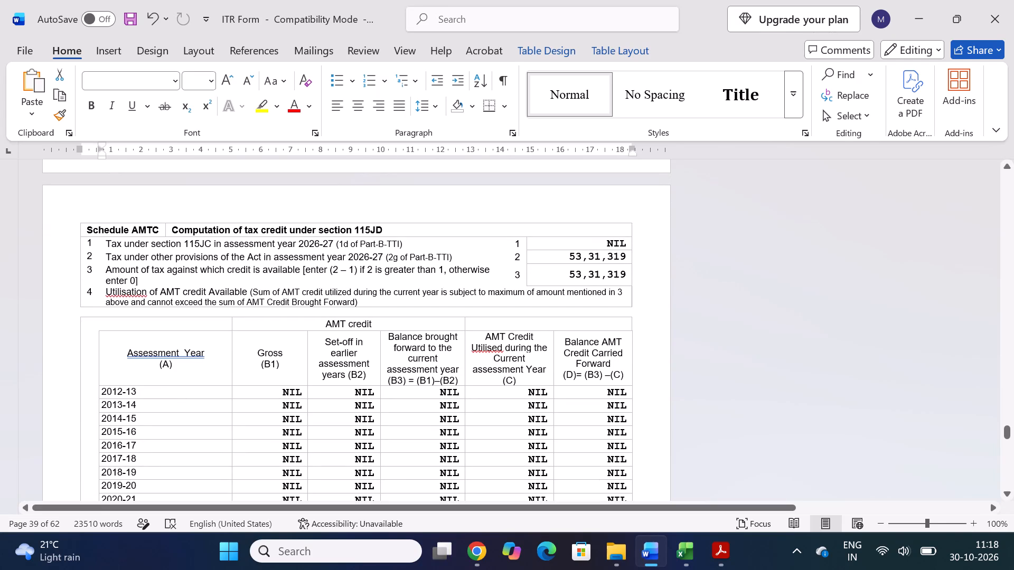
Highlight in yellow the Schedule AMTC amounts for items 2 and 3, tax under other provisions and tax against which credit is available.
{"action": "left_click_drag", "start_coordinate": [577, 252], "coordinate": [605, 276]}
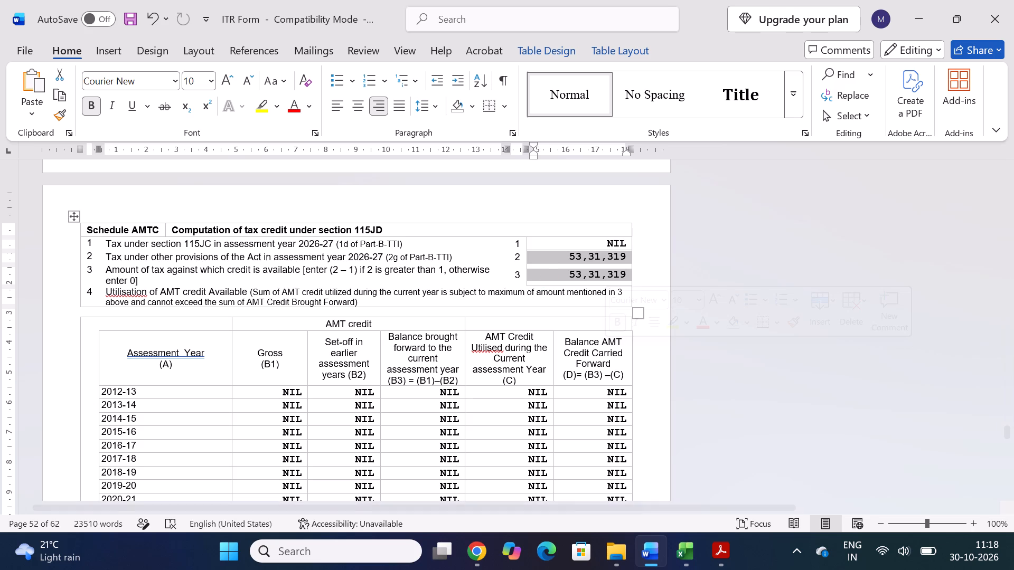
{"action": "scroll", "coordinate": [548, 282], "scroll_direction": "down", "scroll_amount": 1}
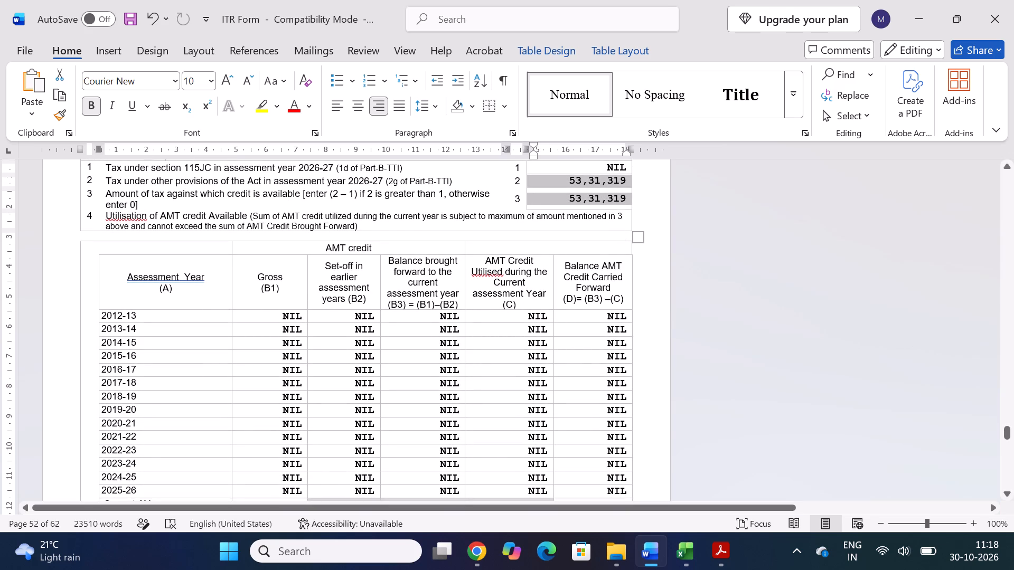
{"action": "left_click", "coordinate": [264, 109]}
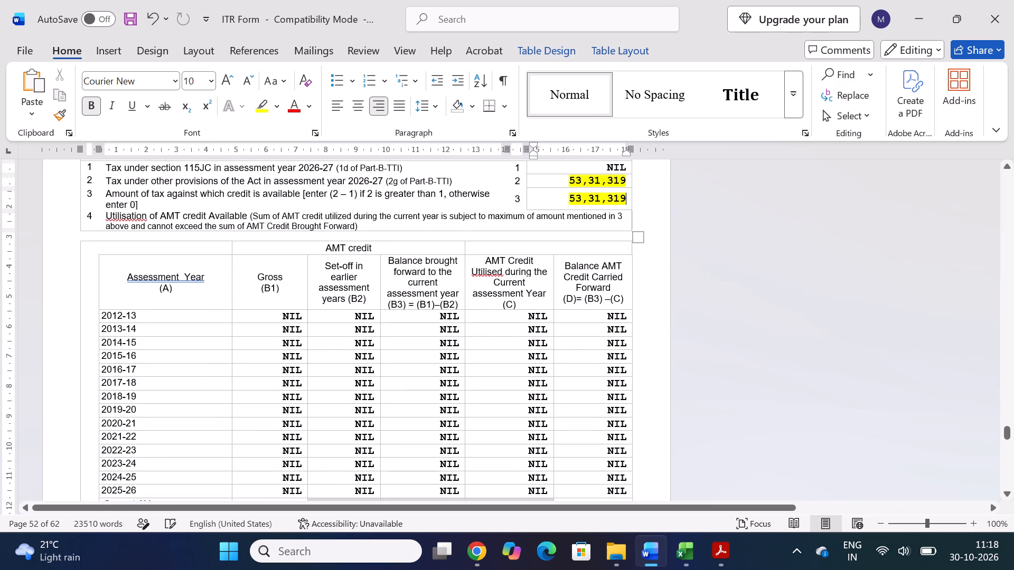
Check the remainder of Schedule AMTC and Schedule SI, and return to Schedule AMTC items 2 and 3.
{"action": "scroll", "coordinate": [329, 251], "scroll_direction": "down", "scroll_amount": 2}
{"action": "scroll", "coordinate": [329, 251], "scroll_direction": "up", "scroll_amount": 1}
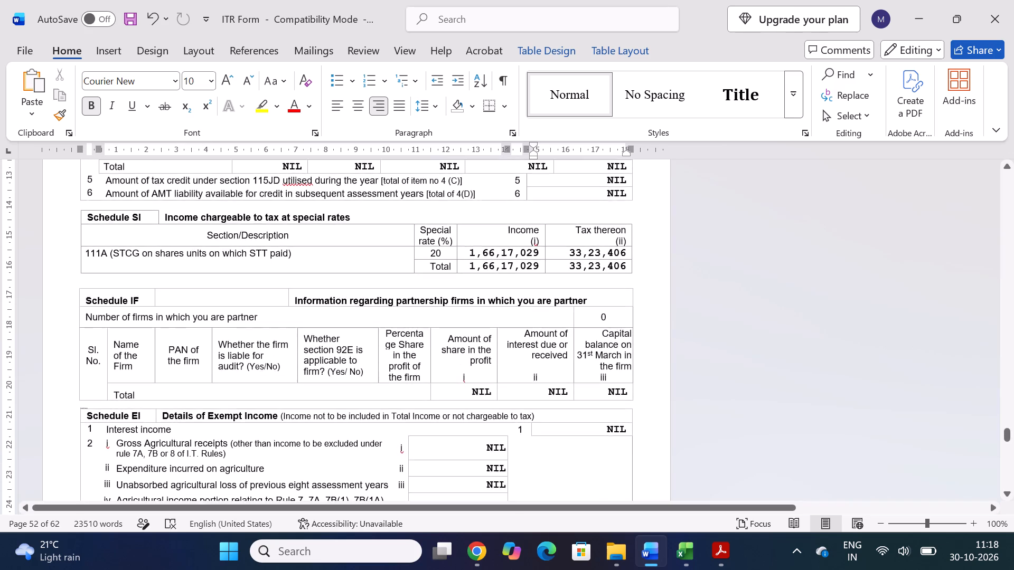
{"action": "scroll", "coordinate": [329, 251], "scroll_direction": "up", "scroll_amount": 2}
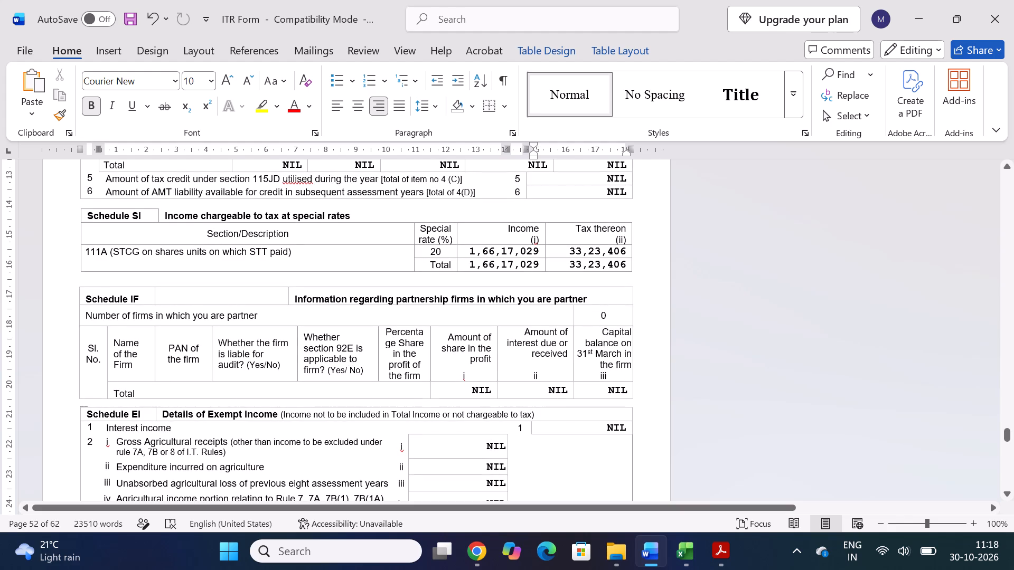
{"action": "scroll", "coordinate": [329, 251], "scroll_direction": "up", "scroll_amount": 2}
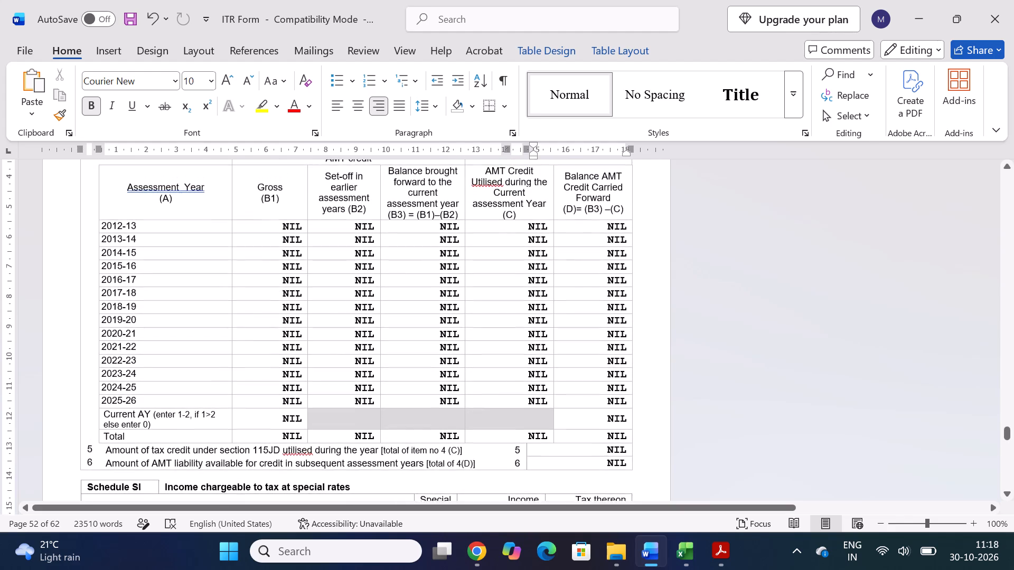
{"action": "scroll", "coordinate": [329, 251], "scroll_direction": "up", "scroll_amount": 2}
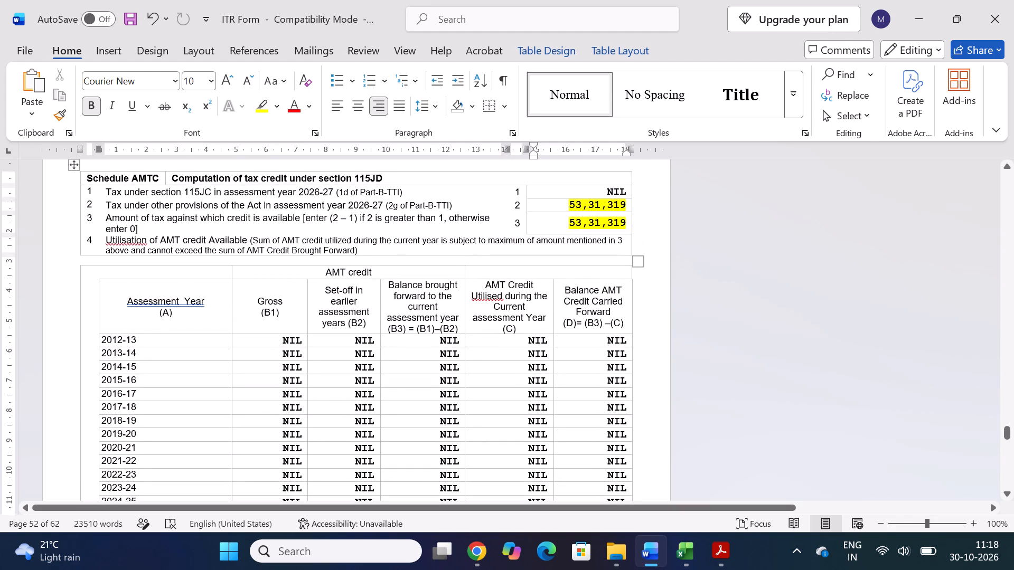